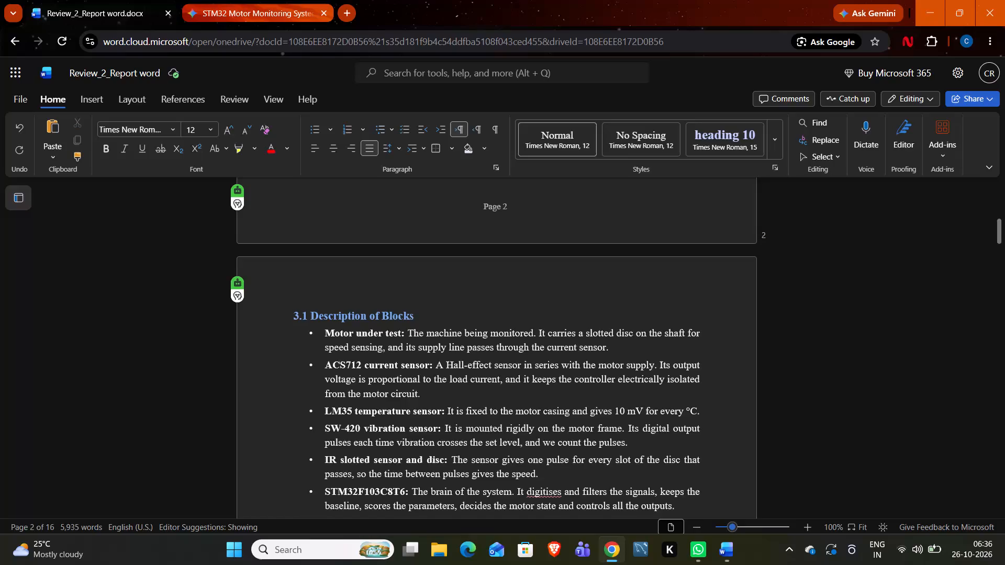
Review the report from the section 3 block diagram through the hardware components table to the section 5 pin allocation table.
scroll(713, 265, "down", 1)
scroll(713, 265, "up", 4)
scroll(713, 265, "down", 1)
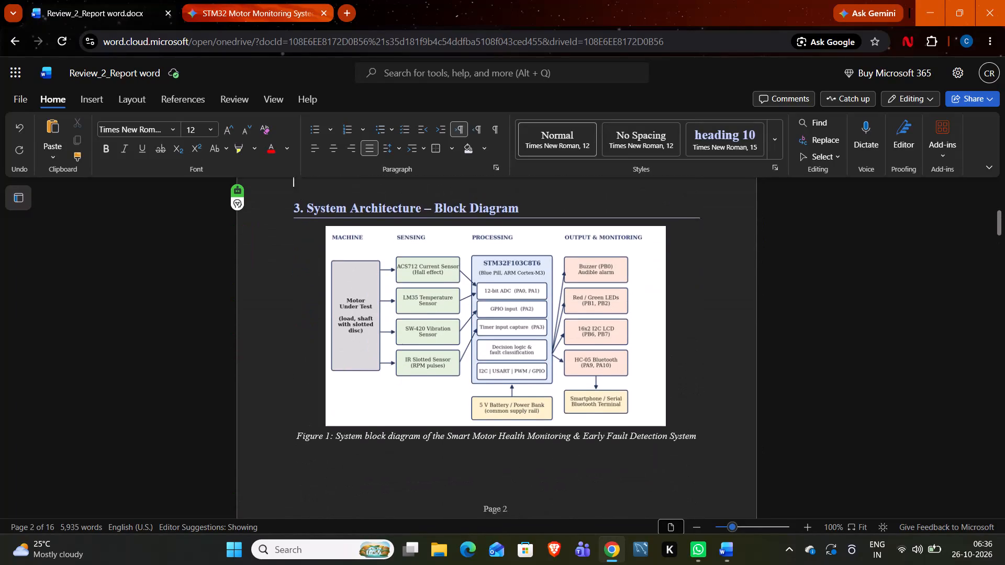
scroll(713, 265, "down", 4)
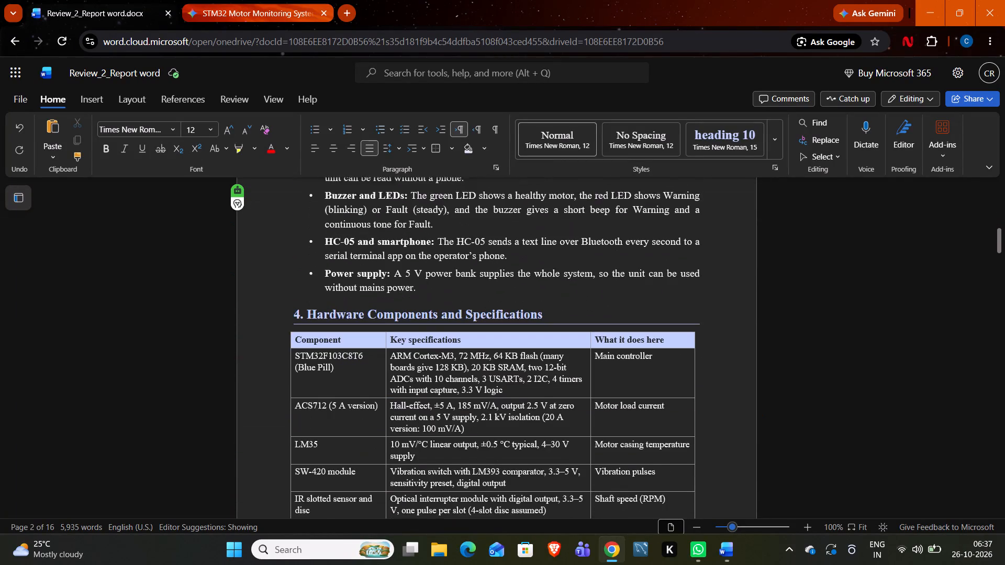
scroll(713, 265, "down", 4)
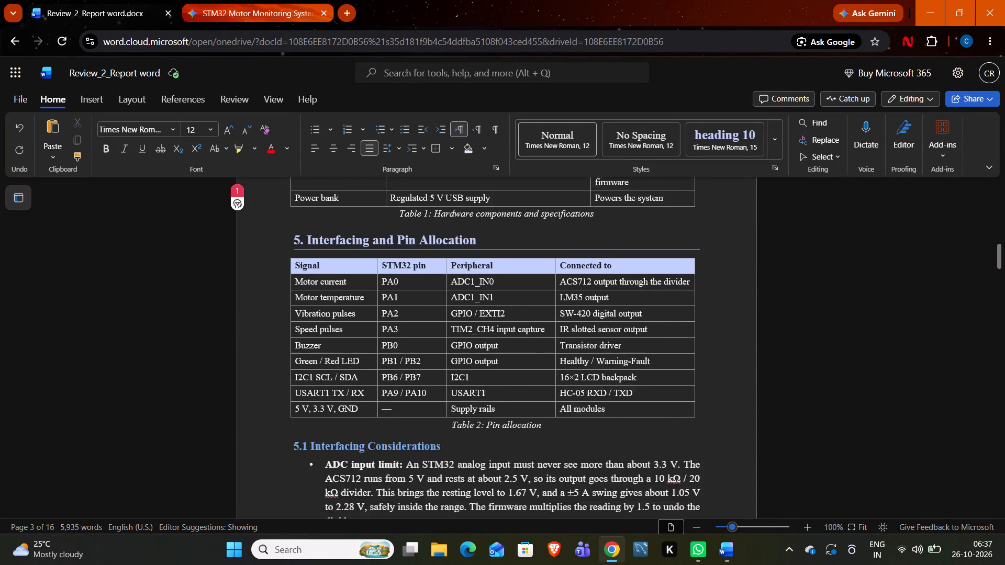
scroll(713, 265, "up", 1)
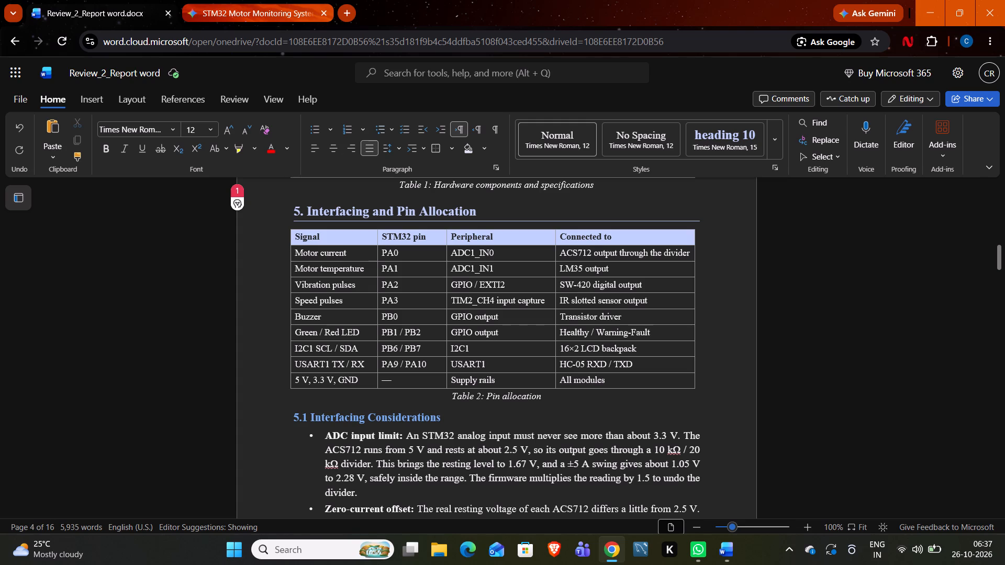
scroll(715, 272, "left", 1)
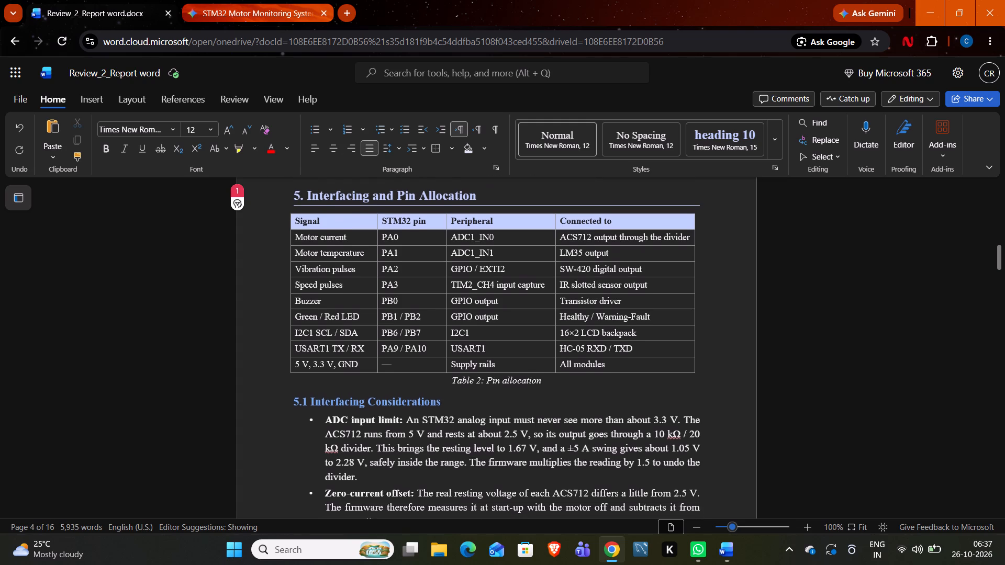
scroll(715, 272, "left", 1)
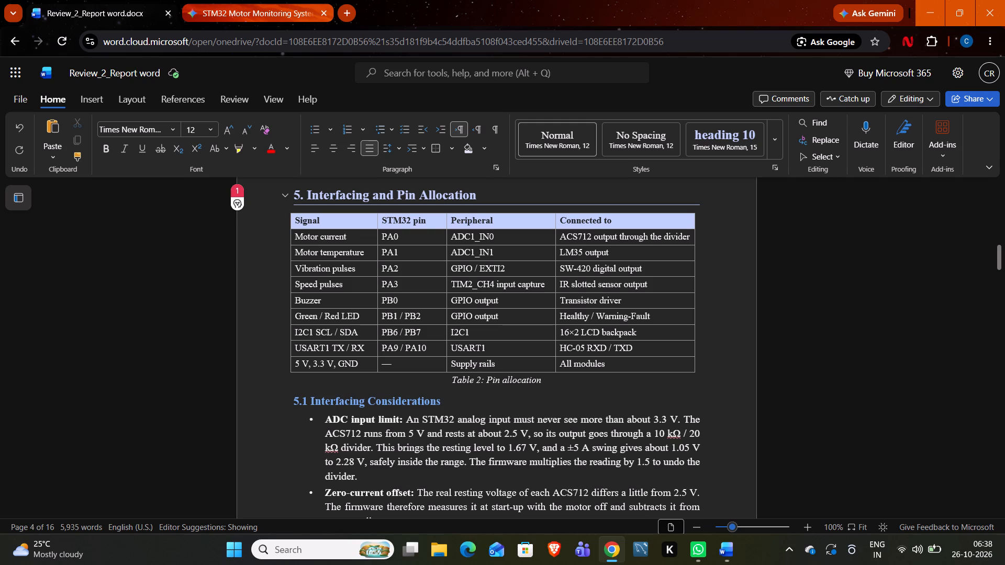
scroll(694, 219, "up", 1)
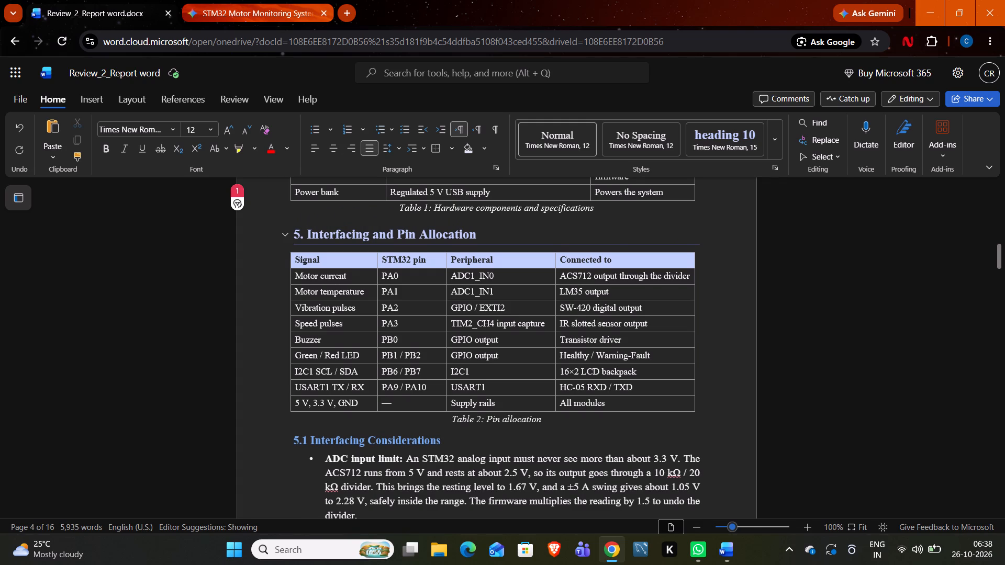
scroll(698, 243, "up", 2)
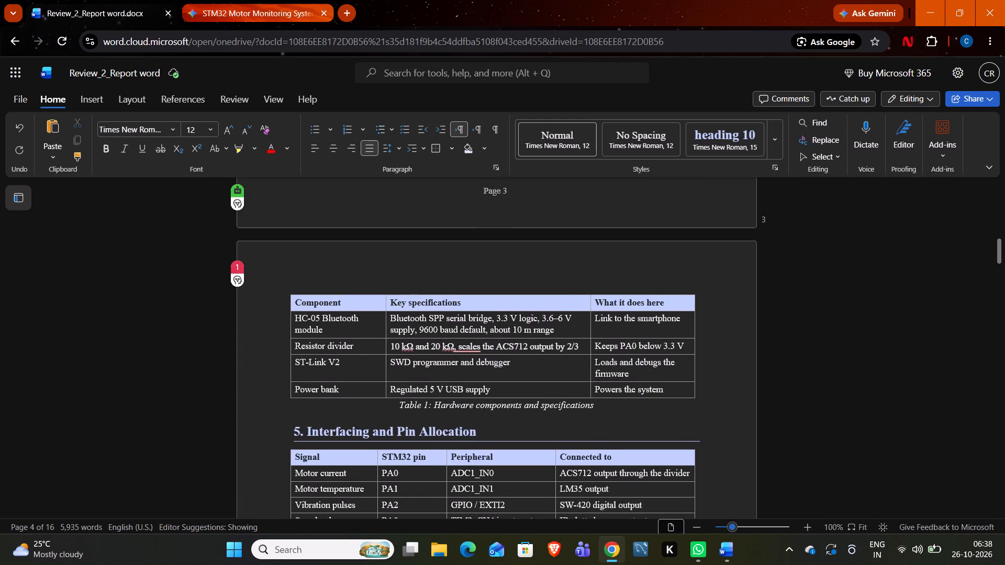
scroll(698, 243, "up", 1)
scroll(698, 243, "down", 2)
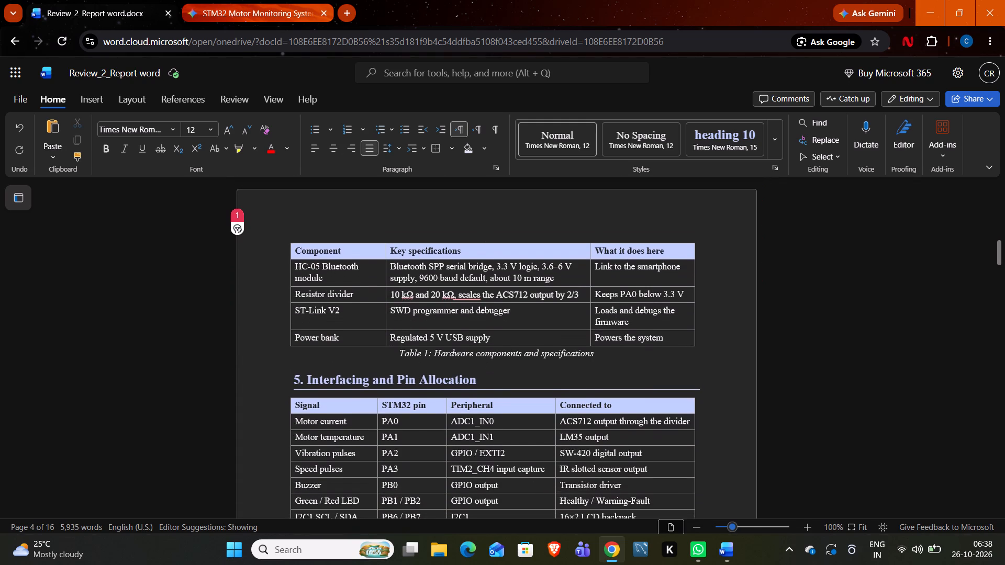
scroll(698, 243, "down", 3)
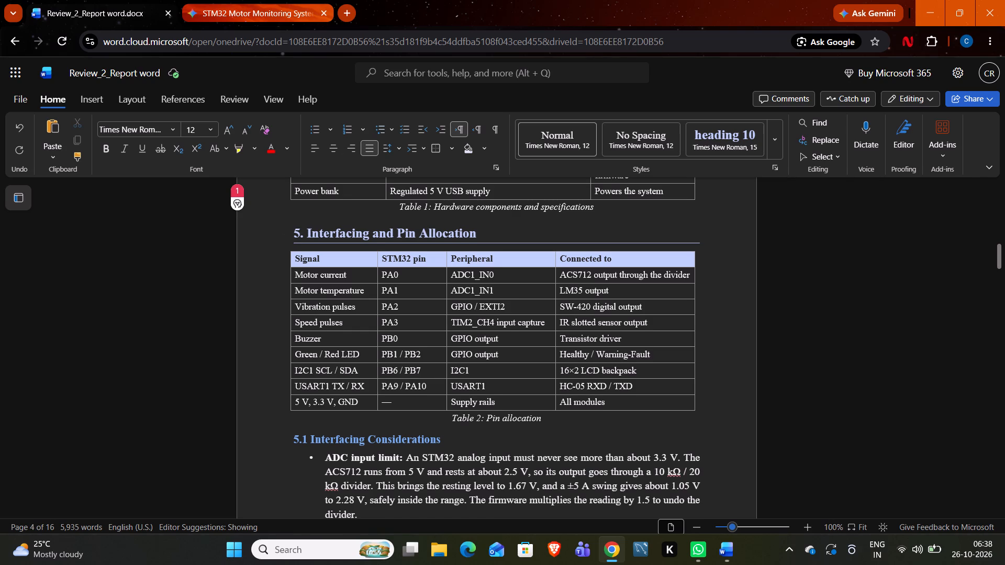
Look through the report from 5.1 Interfacing Considerations to 7.6 Scoring and Status Classification.
scroll(668, 336, "down", 2)
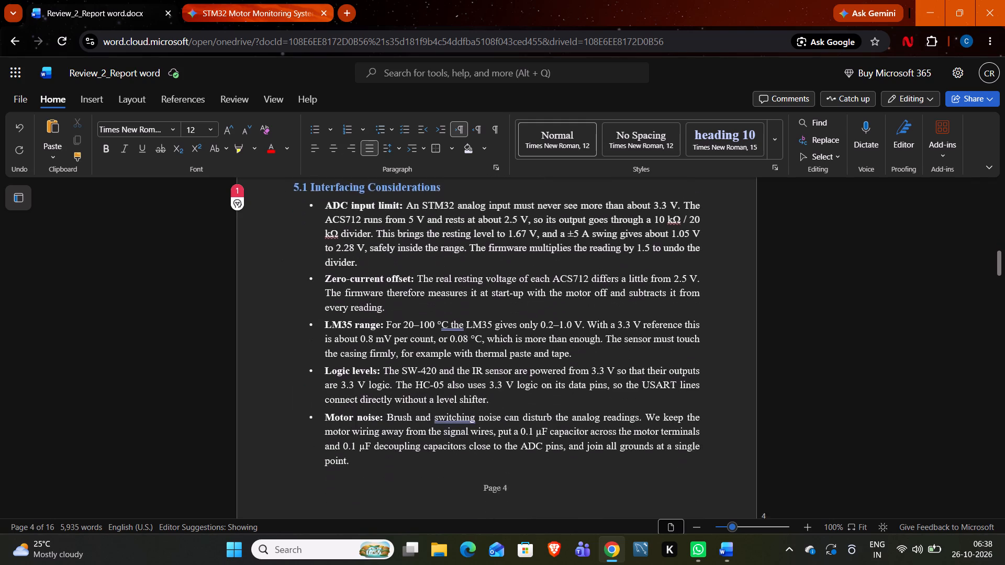
scroll(668, 336, "down", 4)
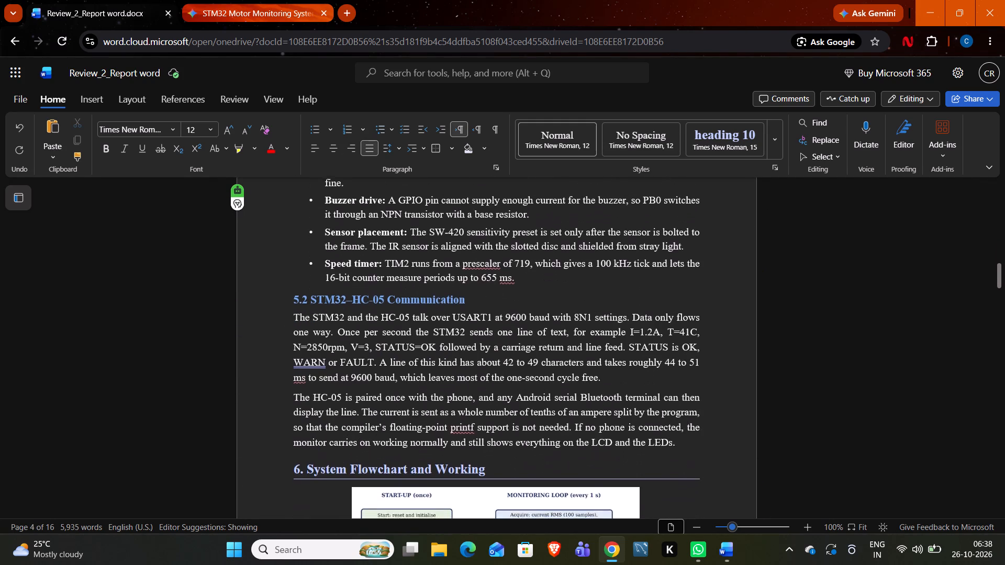
scroll(668, 336, "down", 2)
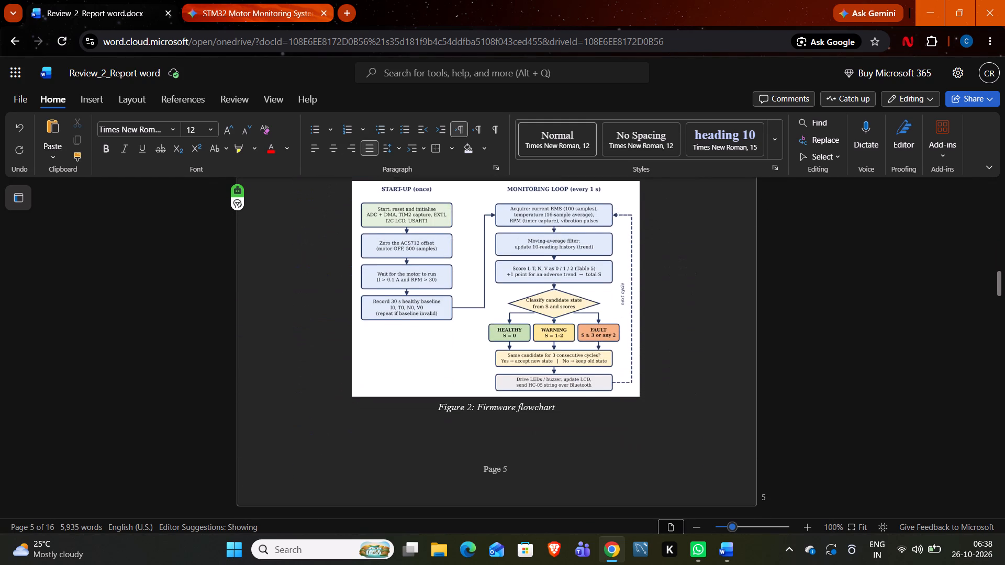
scroll(668, 336, "down", 5)
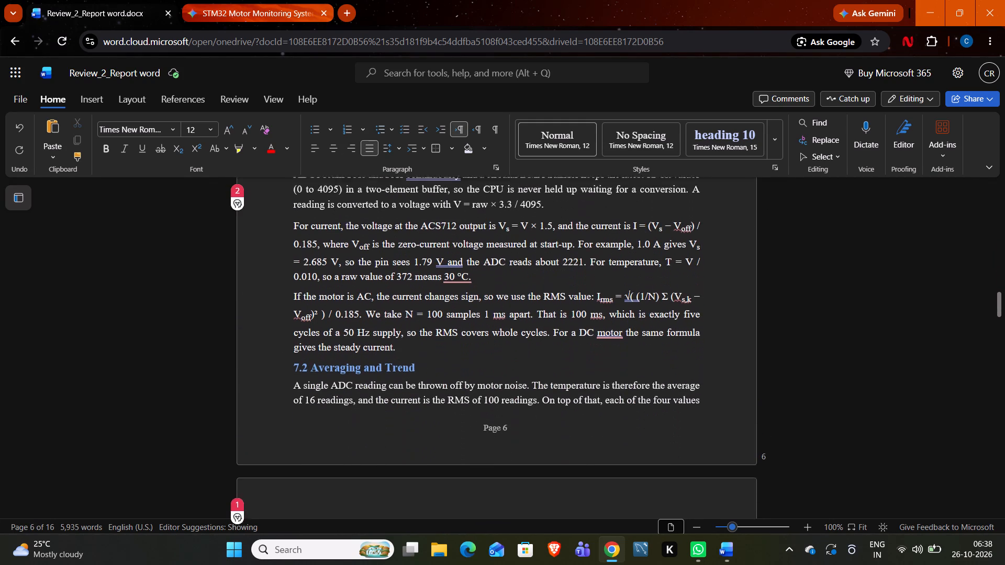
scroll(668, 336, "down", 2)
scroll(668, 336, "up", 4)
scroll(668, 336, "down", 3)
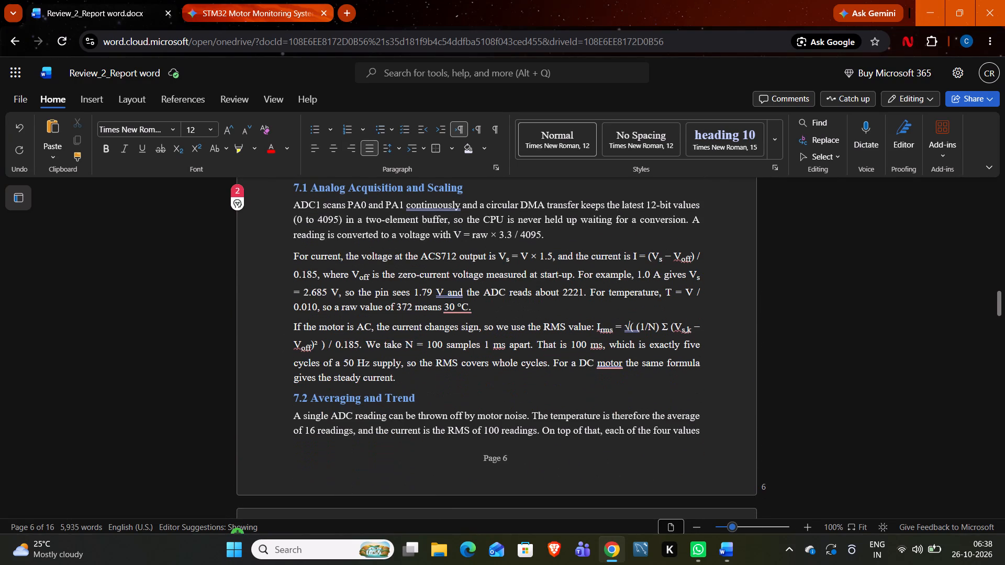
scroll(668, 336, "down", 4)
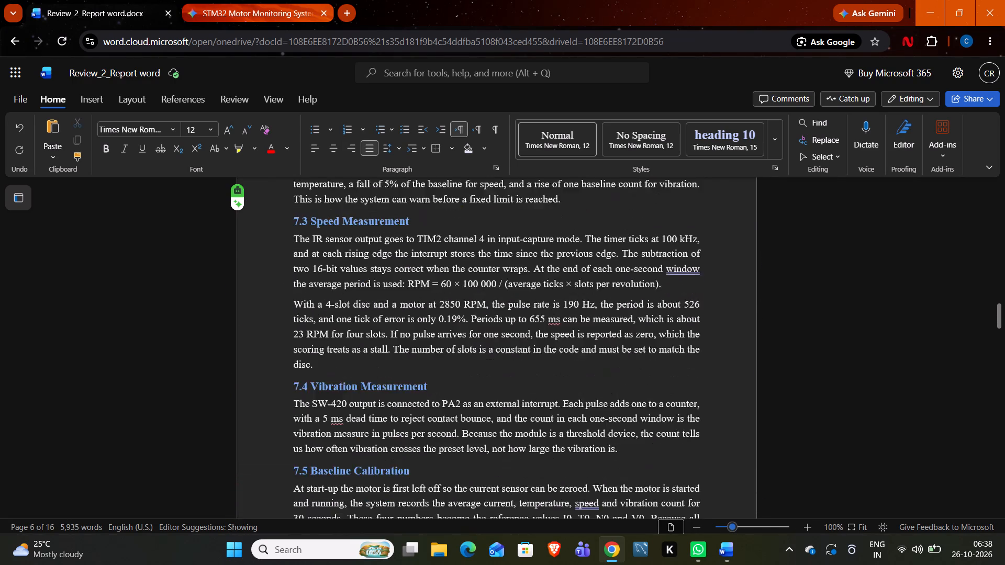
scroll(668, 336, "down", 1)
scroll(668, 336, "up", 3)
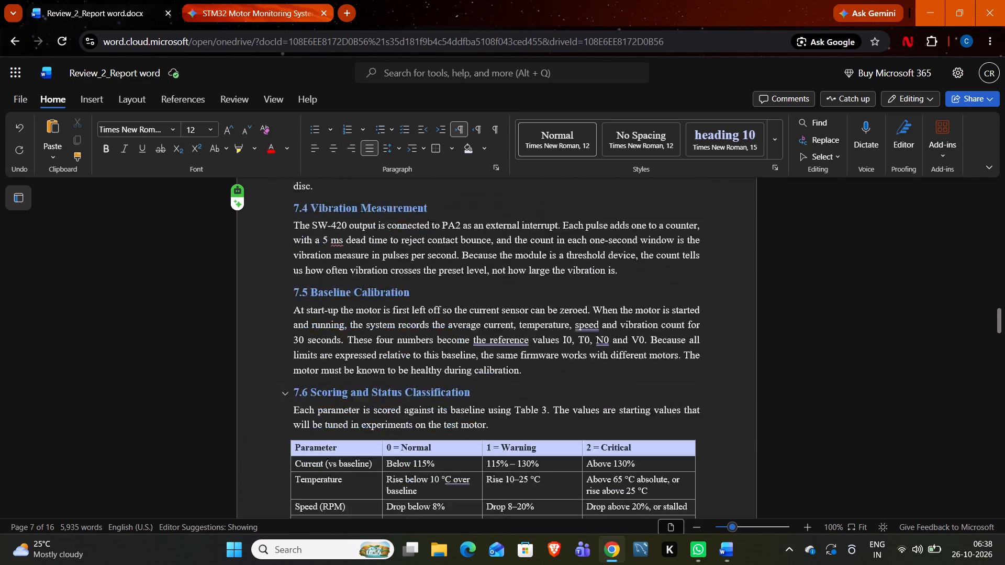
scroll(668, 336, "up", 3)
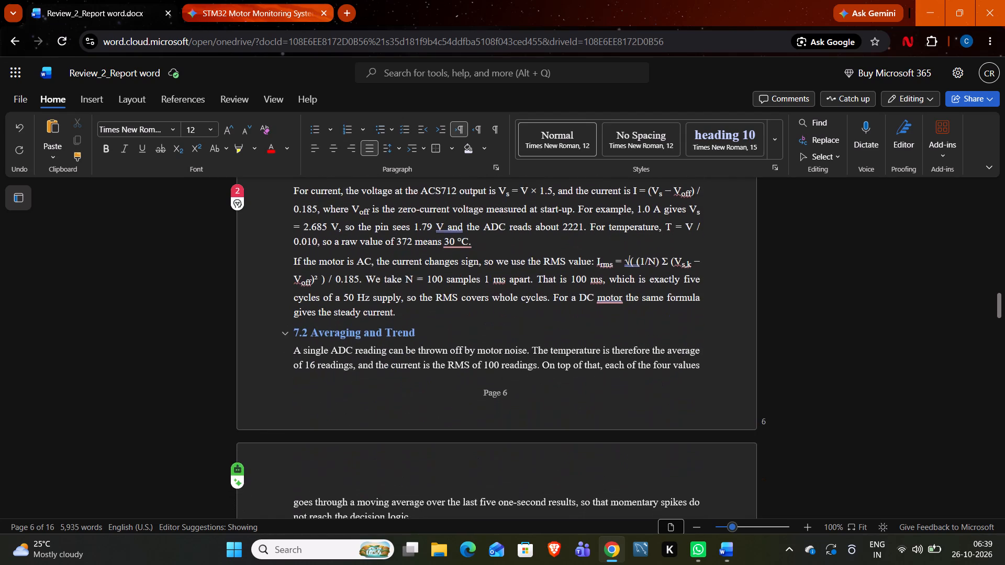
scroll(668, 336, "up", 3)
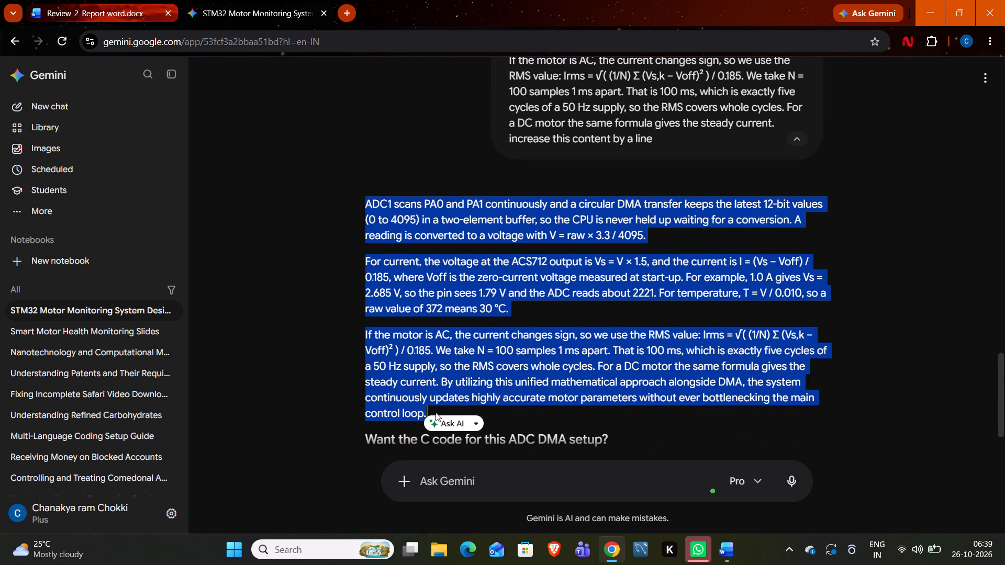
key("ctrl+c")
key("ctrl+c")
key("ctrl+c")
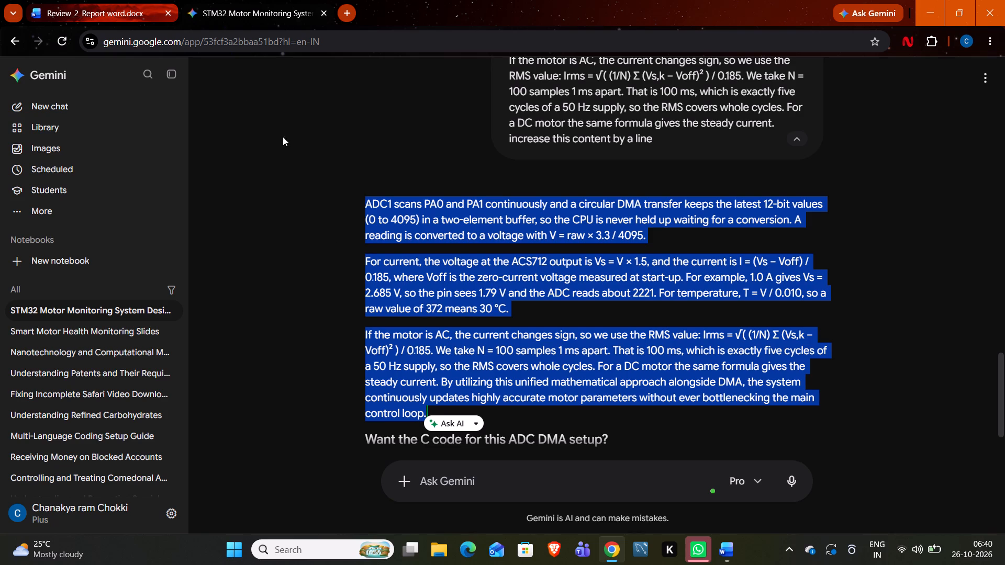
Return to the Review_2 report and replace the body text under heading 7.1 Analog Acquisition and Scaling with the copied Gemini text.
left_click(244, 90)
left_click(96, 0)
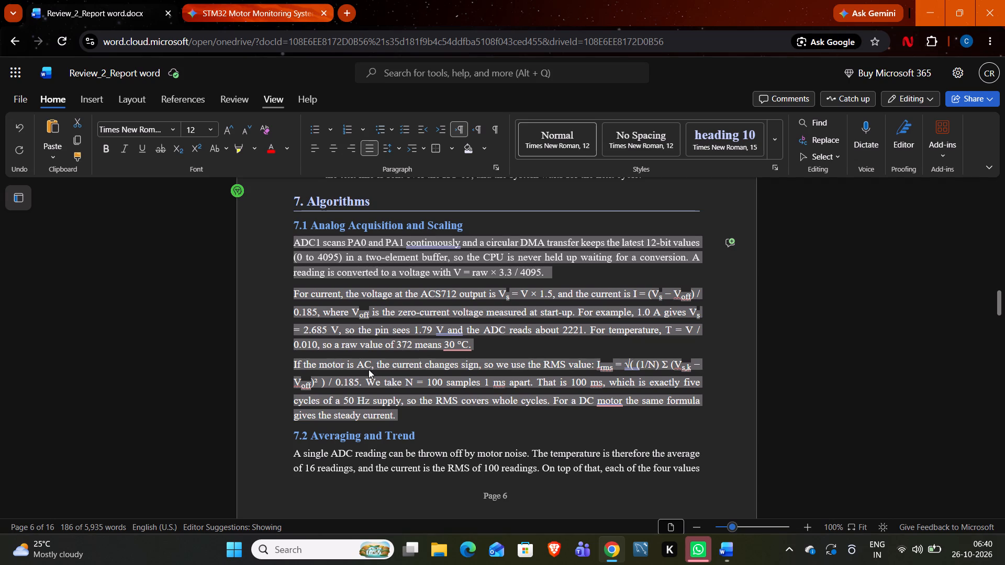
key("BackSpace")
key("ctrl+v")
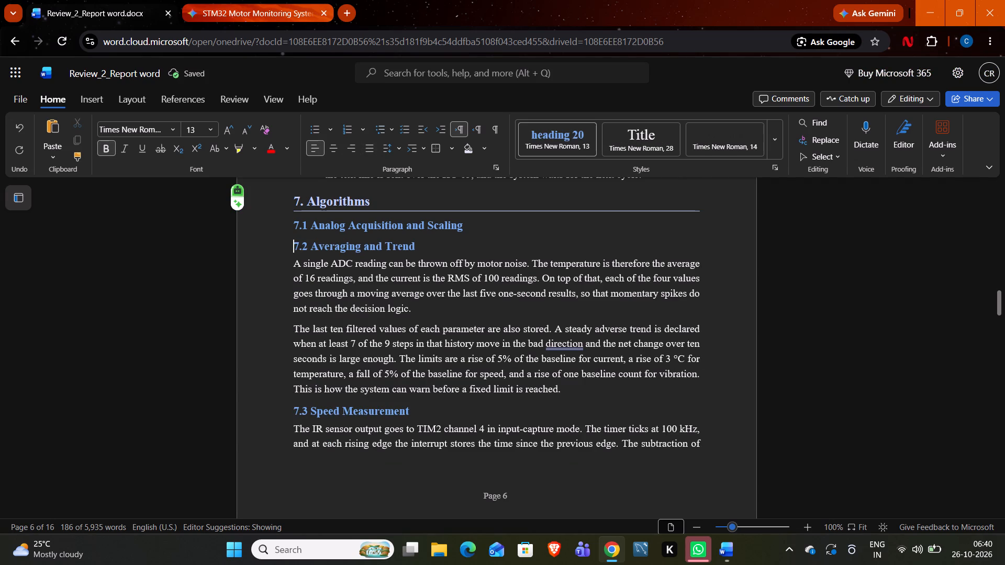
Look over the pasted 7.1 text, its flagged "V and" grammar suggestion, and how it flows up to heading 7.2.
scroll(401, 358, "up", 2)
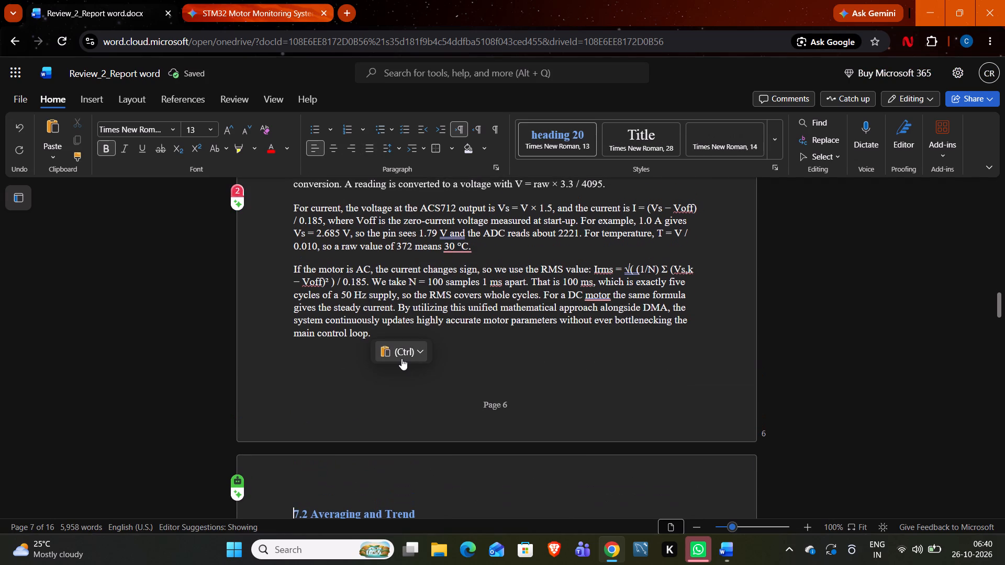
scroll(401, 358, "up", 2)
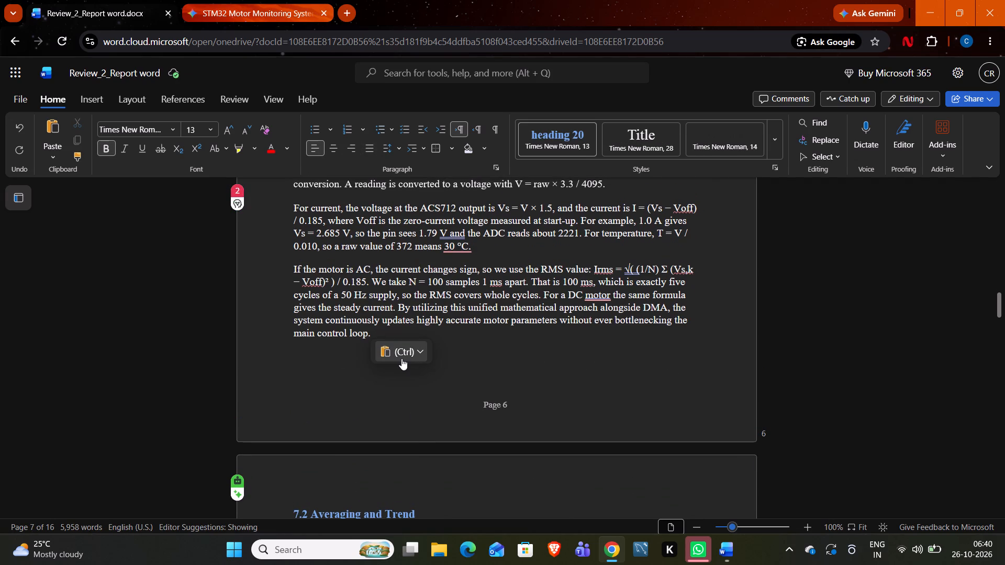
scroll(574, 313, "up", 1)
scroll(574, 313, "down", 1)
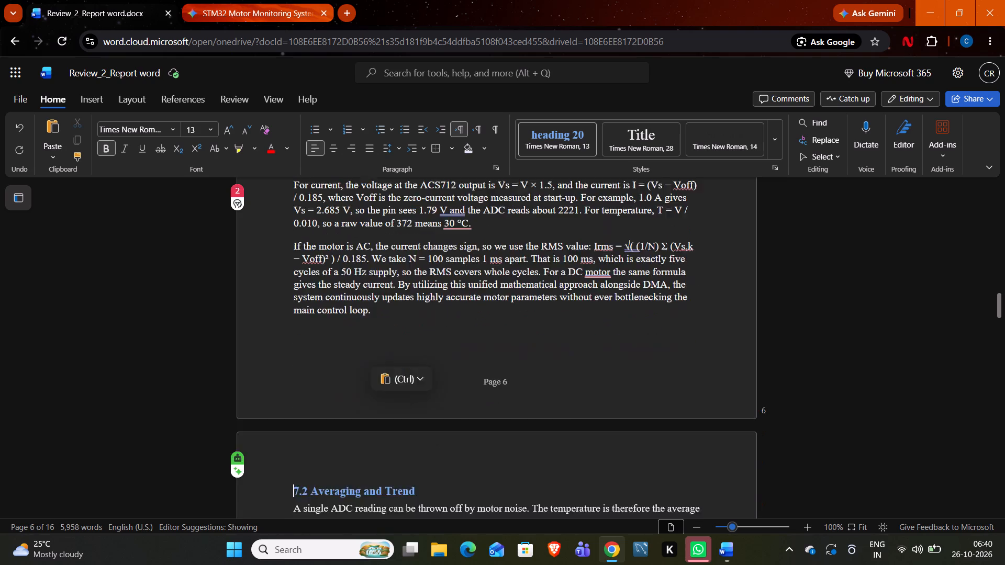
scroll(574, 313, "down", 2)
scroll(574, 313, "up", 5)
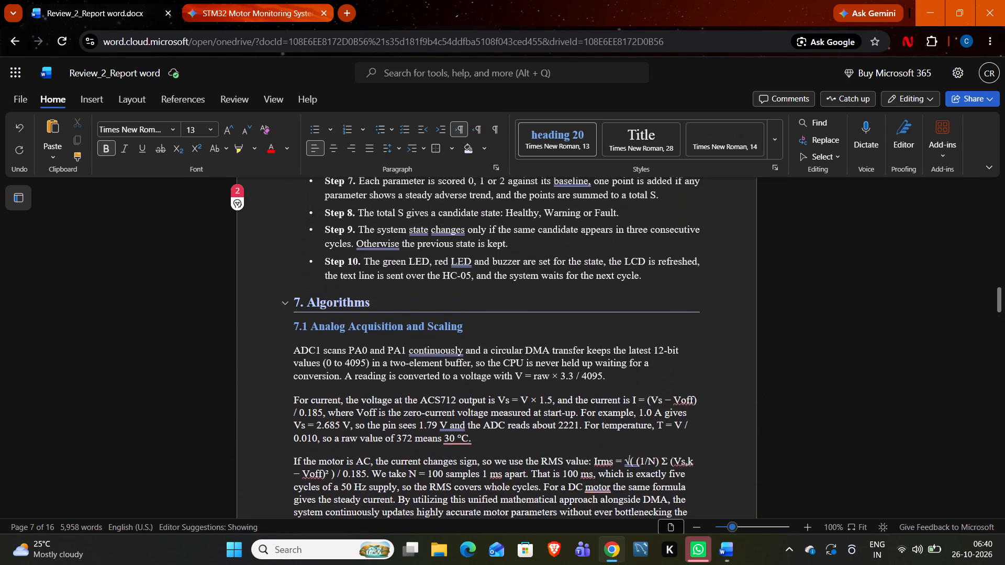
scroll(574, 313, "down", 1)
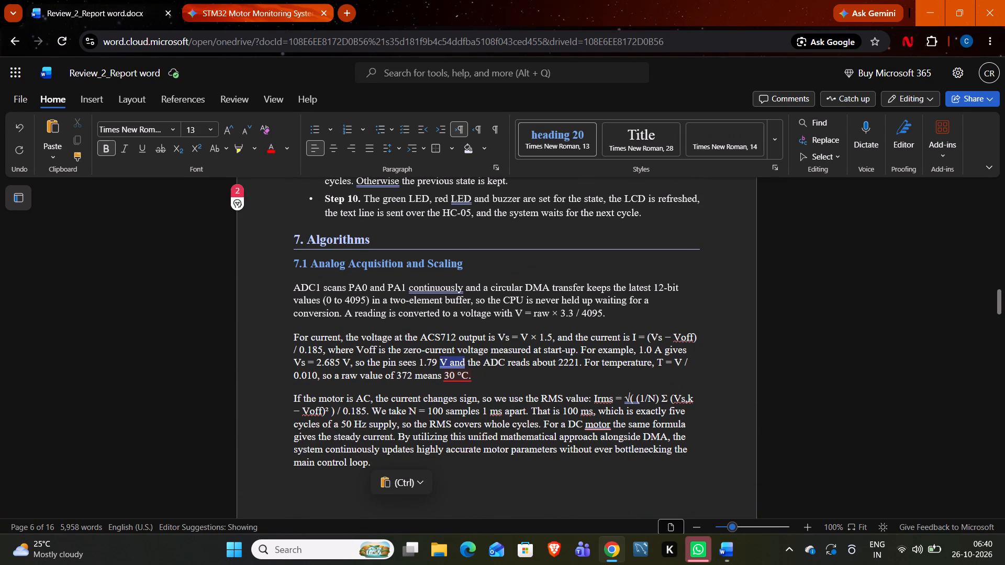
left_click(454, 363)
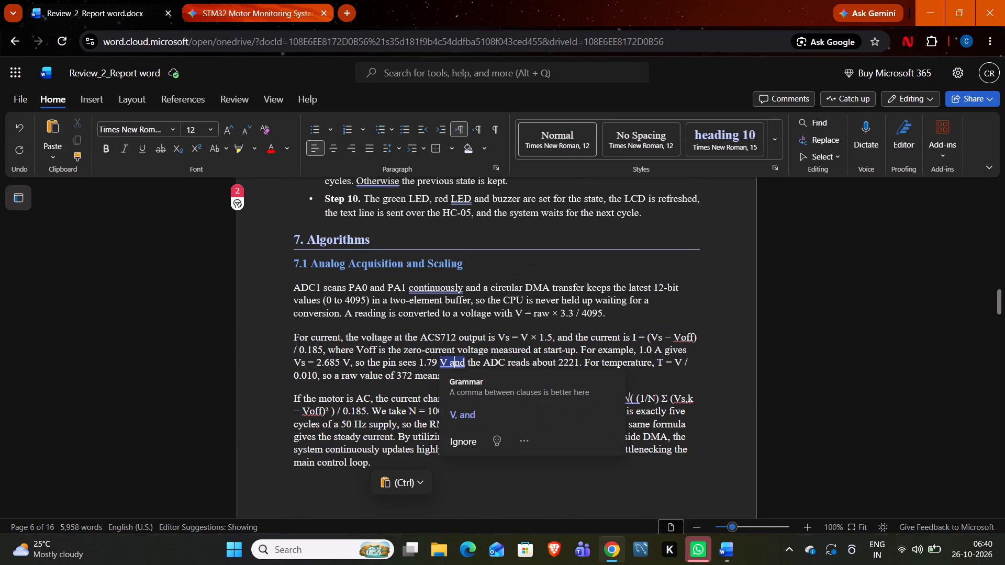
left_click(840, 374)
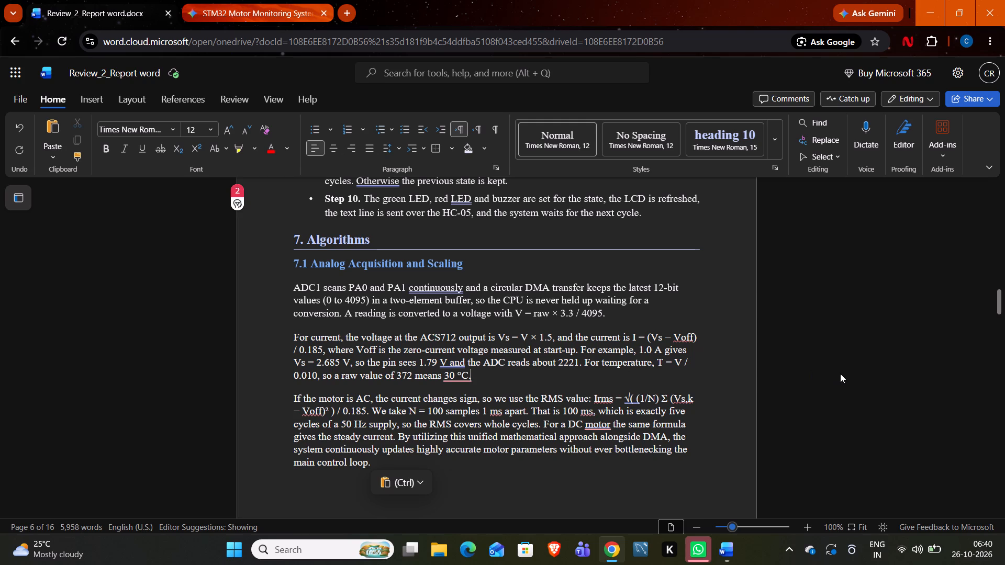
scroll(585, 432, "down", 2)
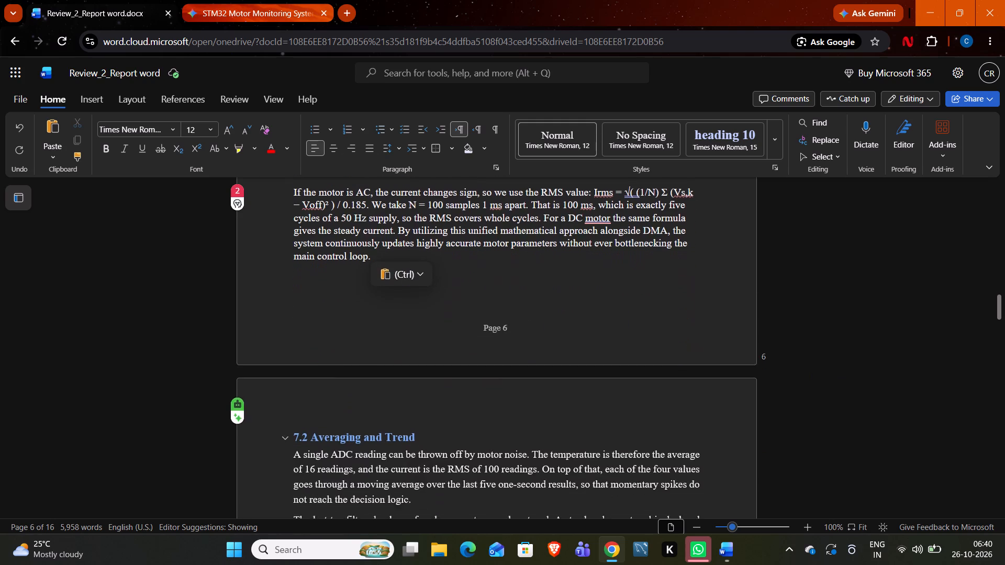
scroll(585, 432, "up", 3)
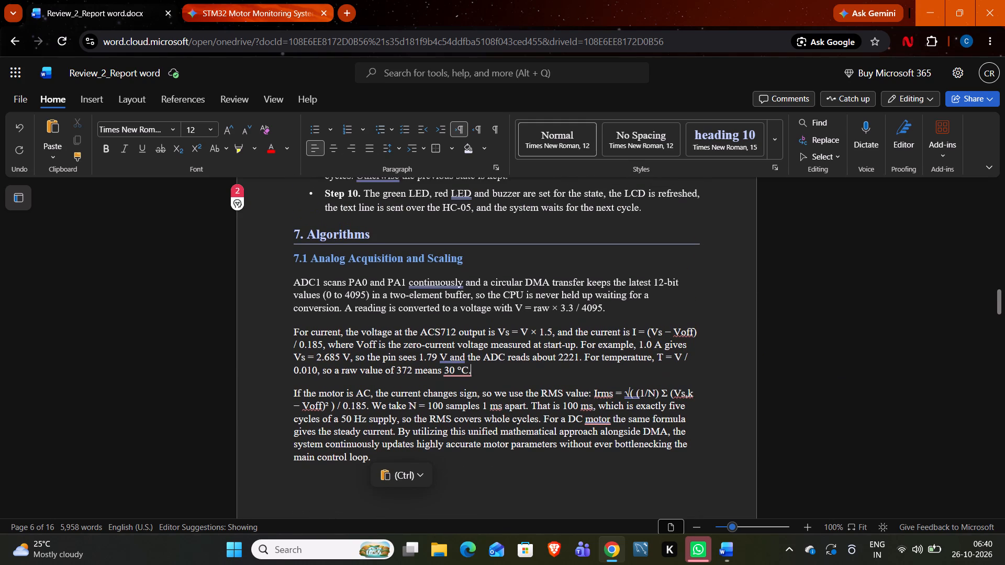
Undo the paste of the Gemini text under heading 7.1.
key("ctrl+z")
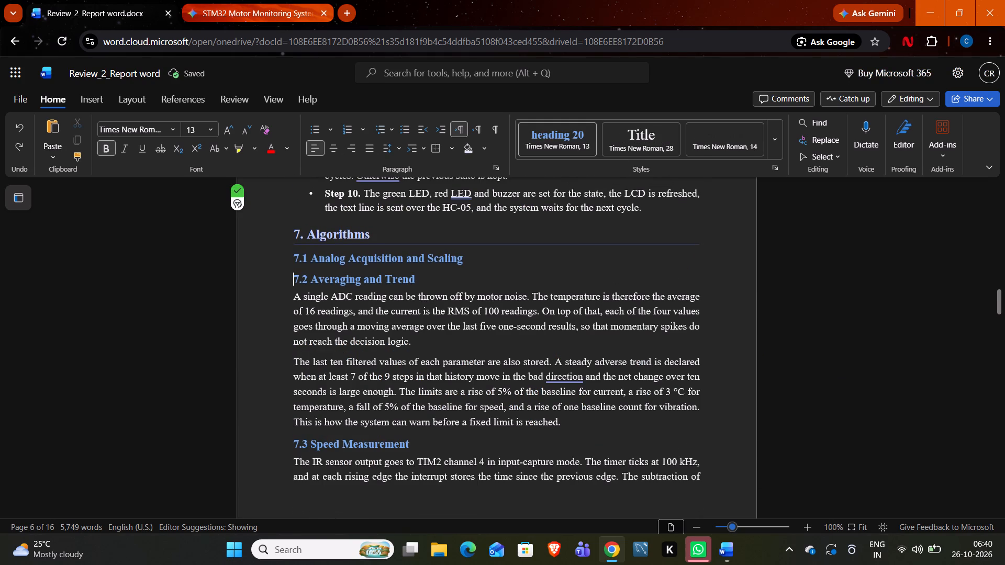
Replace both body paragraphs under heading 7.2 Averaging and Trend with the copied Gemini text.
left_click_drag(291, 293, 509, 408)
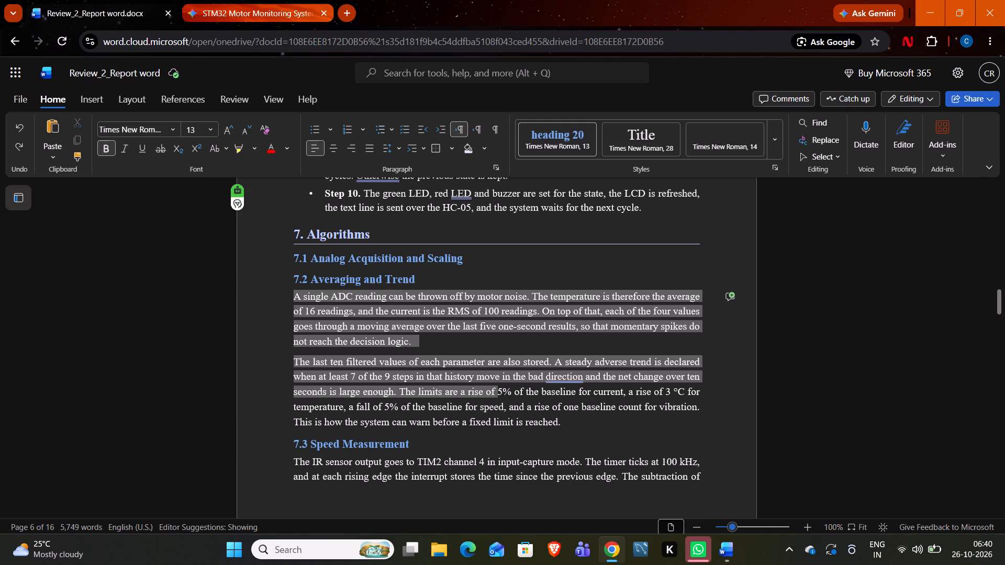
left_click_drag(509, 408, 567, 425)
key("backslash")
key("BackSpace")
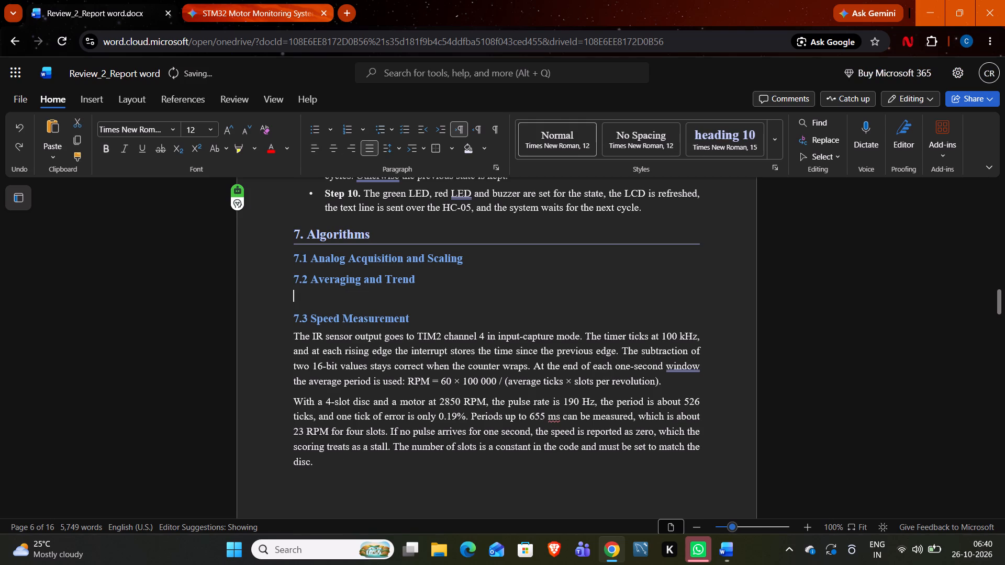
key("ctrl+v")
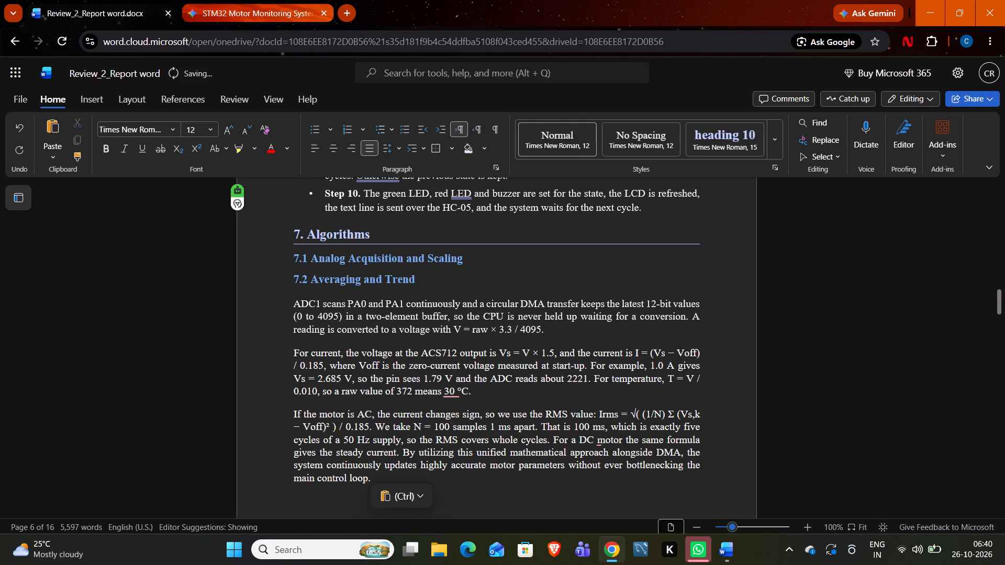
Join the "For current" paragraph onto the end of the "ADC1 scans" paragraph under heading 7.2.
left_click(291, 353)
key("BackSpace")
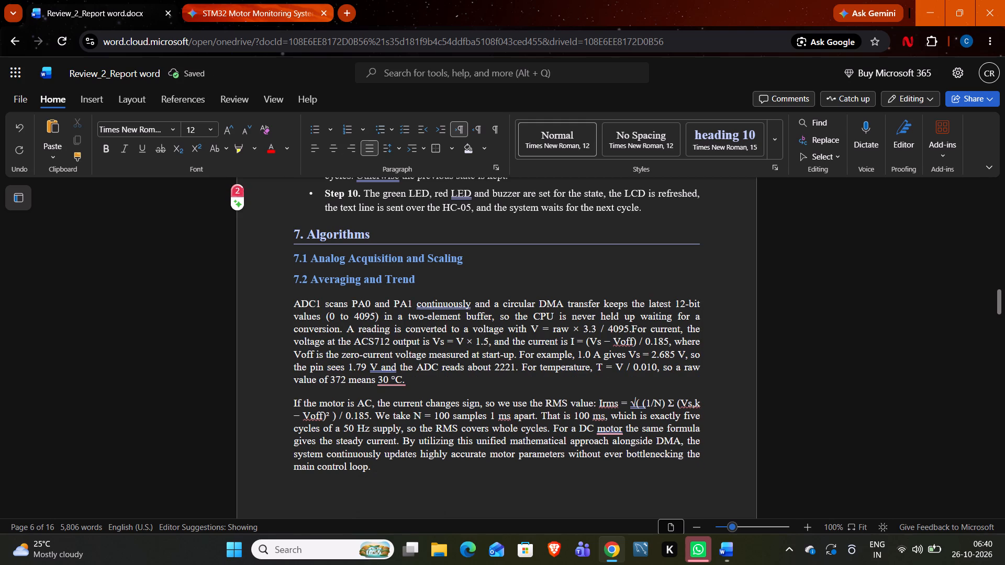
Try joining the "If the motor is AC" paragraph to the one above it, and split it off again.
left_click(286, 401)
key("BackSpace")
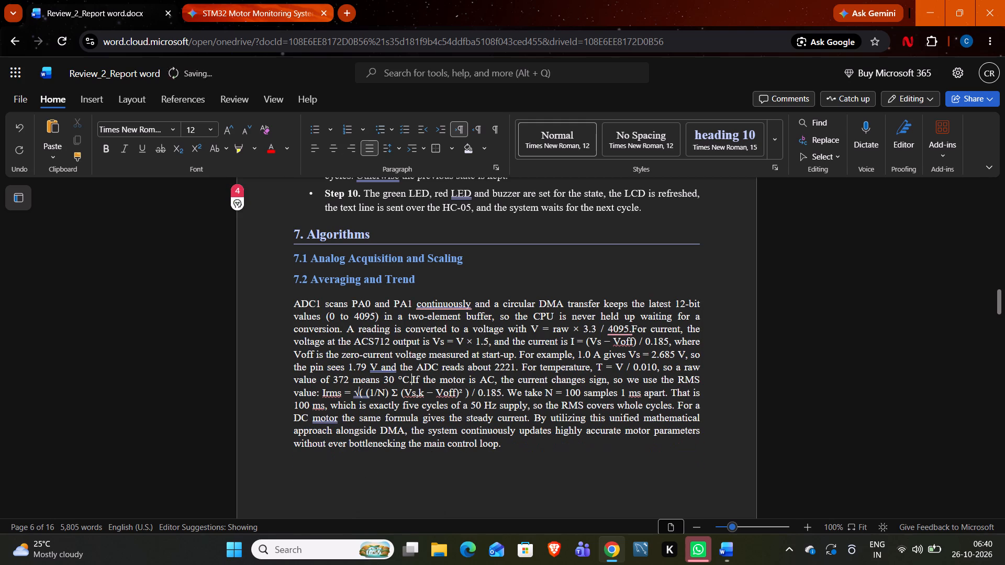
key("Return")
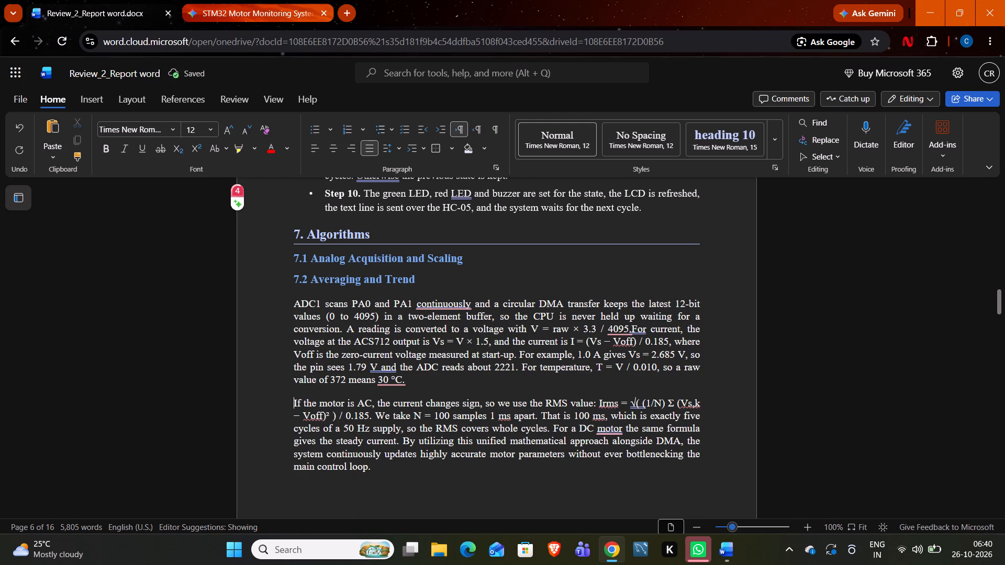
Look through the rest of the report, from the section 7 subsections and main.c listing to the Simulation section's circuit figure.
scroll(583, 426, "down", 1)
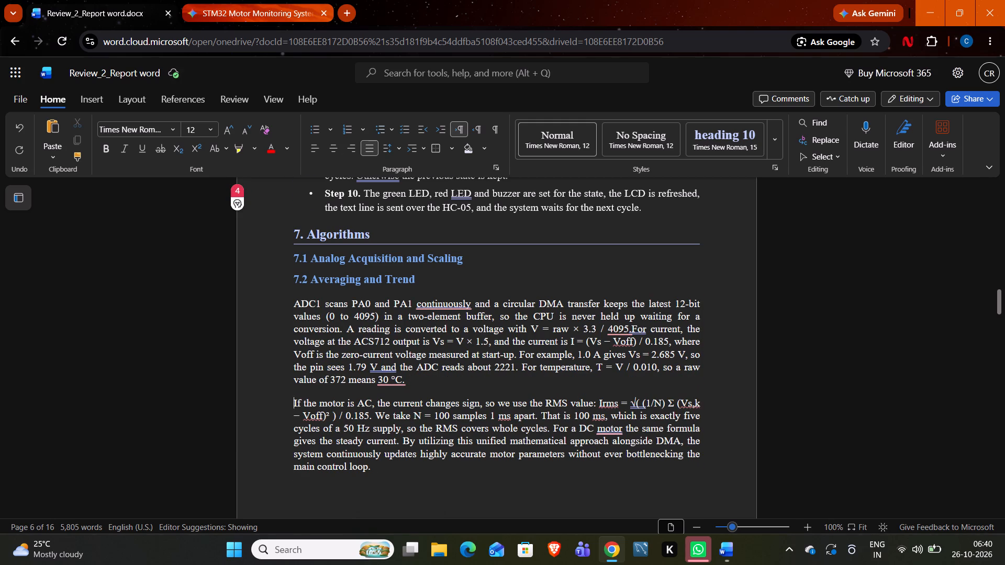
scroll(583, 426, "down", 4)
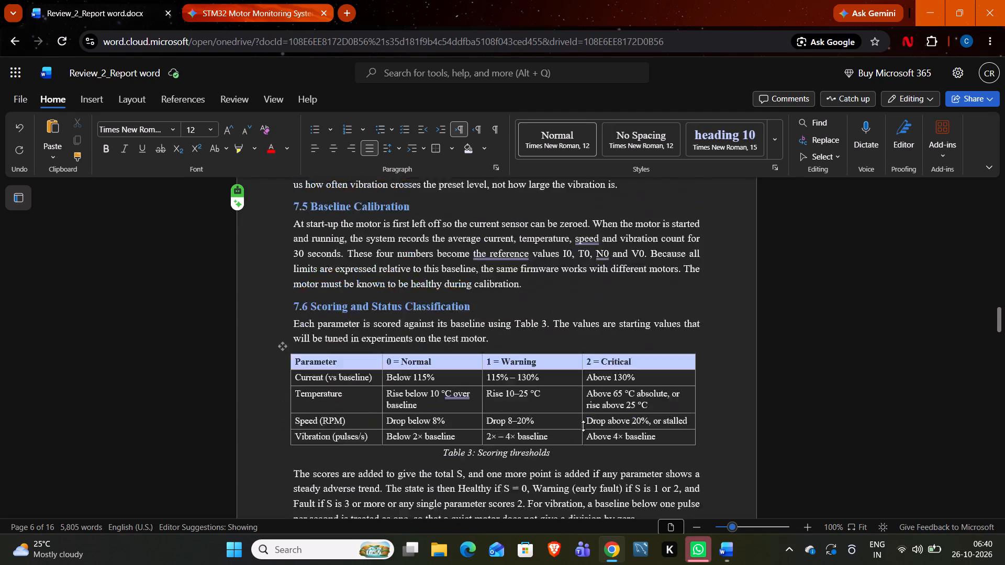
scroll(583, 426, "down", 4)
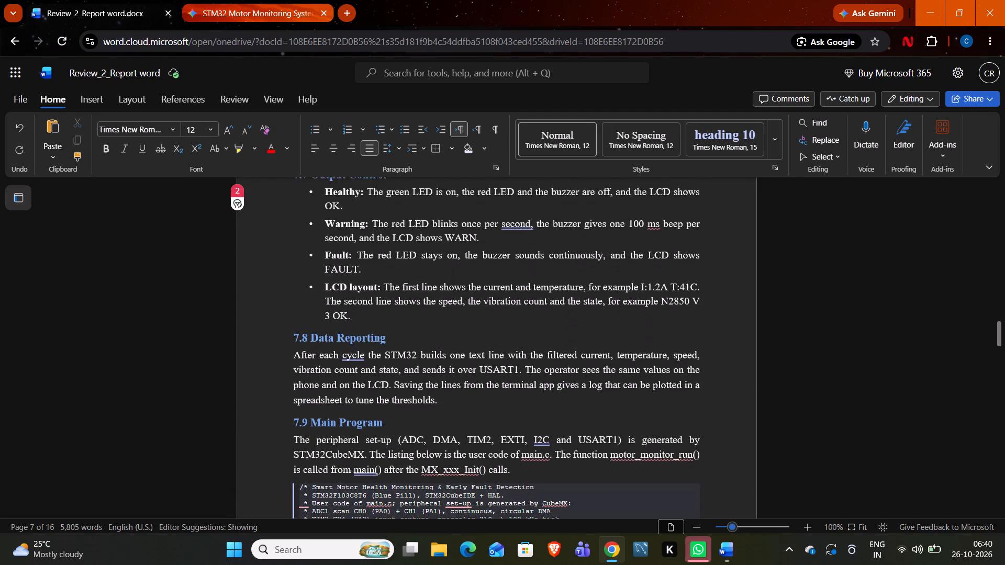
scroll(583, 426, "down", 2)
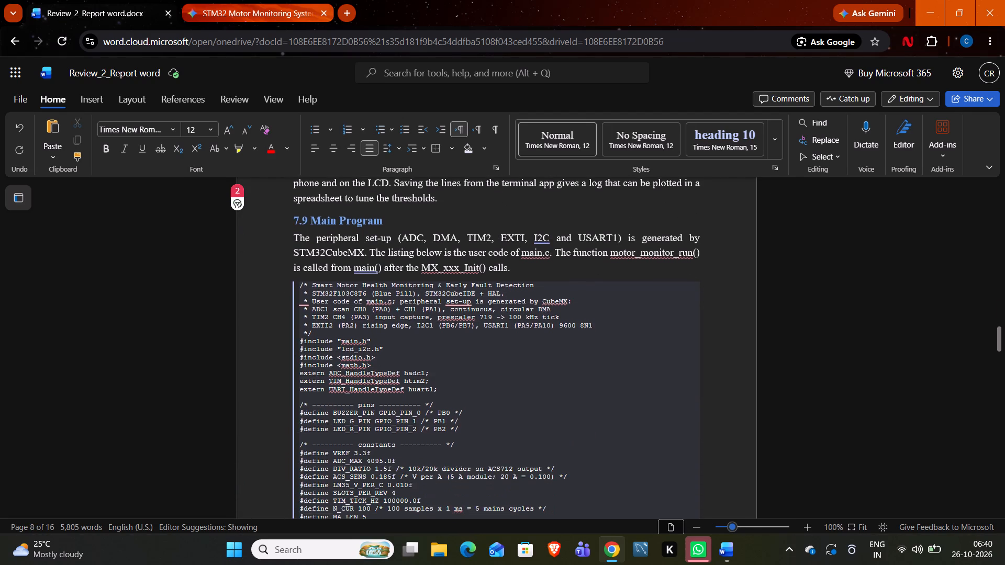
scroll(583, 426, "down", 5)
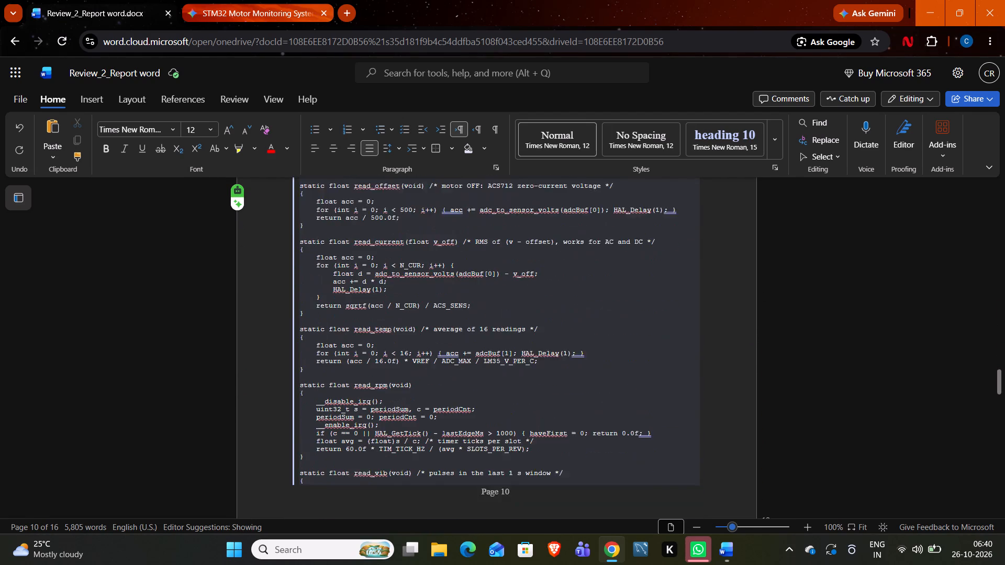
scroll(583, 426, "down", 5)
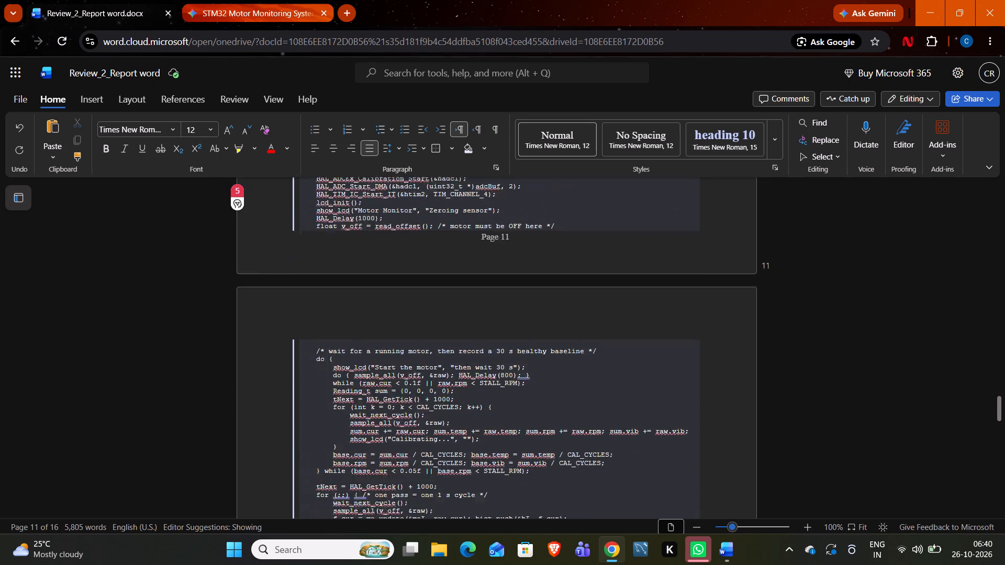
scroll(583, 426, "down", 2)
Examine the pages around the end of the main.c listing and section 8.1 Circuit Connection Diagram, checking the page layout.
scroll(583, 426, "up", 5)
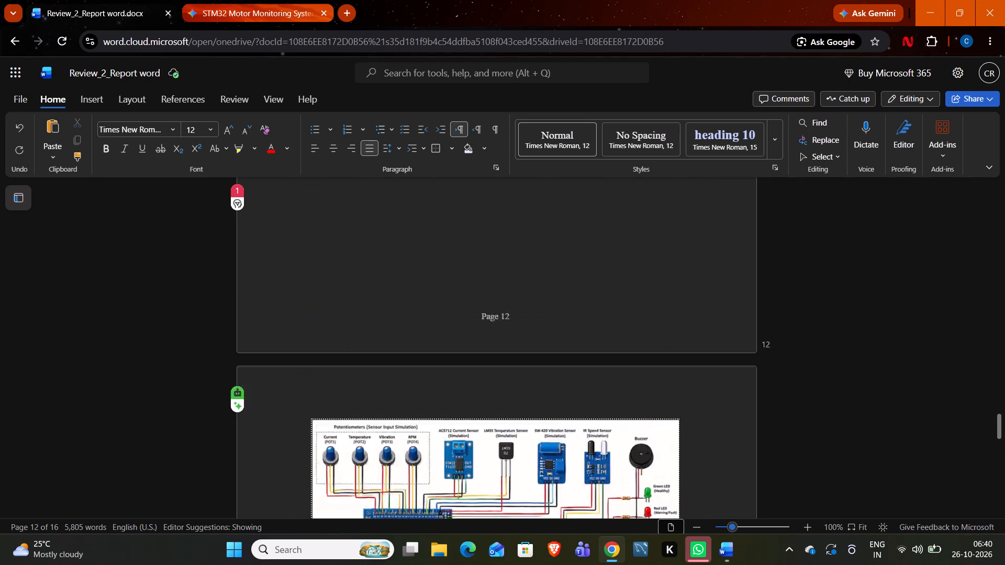
scroll(583, 426, "up", 1)
scroll(583, 426, "down", 3)
scroll(583, 426, "up", 1)
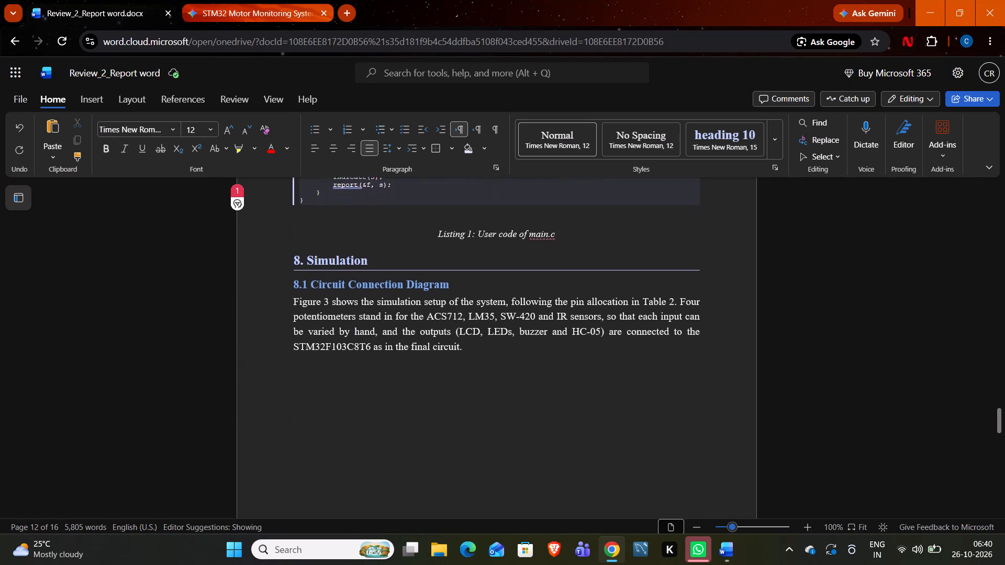
scroll(583, 426, "up", 5)
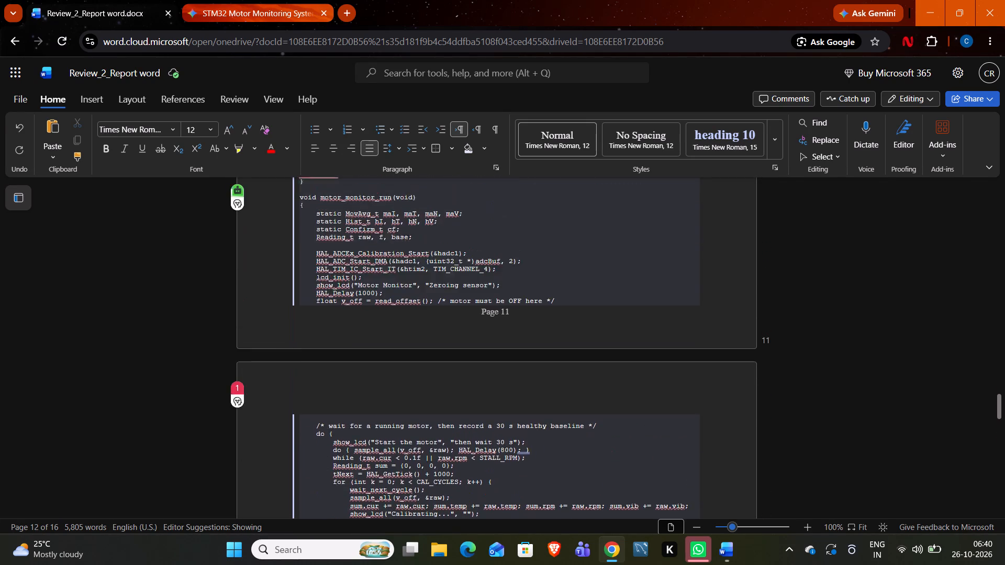
scroll(583, 426, "up", 1)
scroll(583, 426, "down", 3)
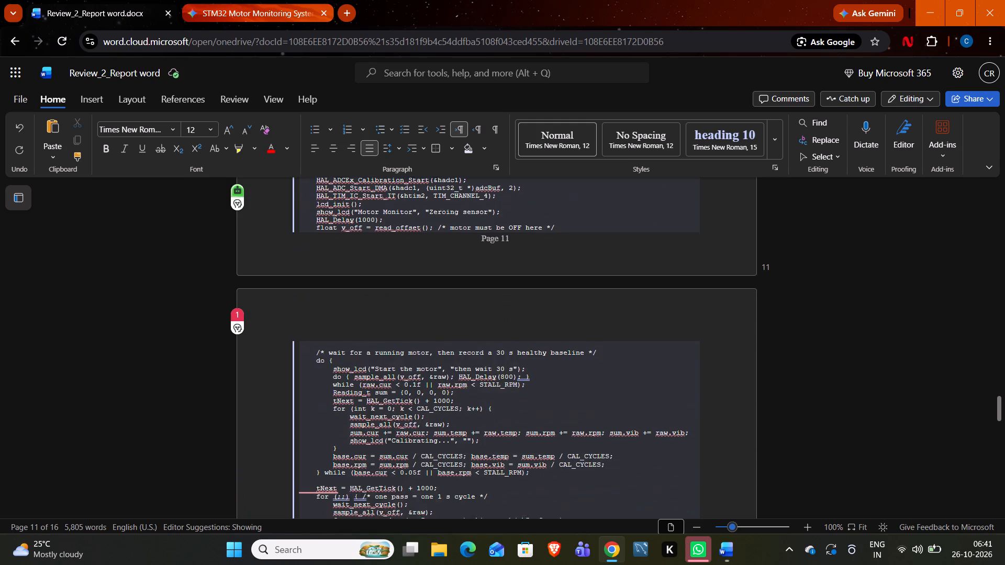
scroll(583, 426, "down", 2)
scroll(583, 426, "up", 1)
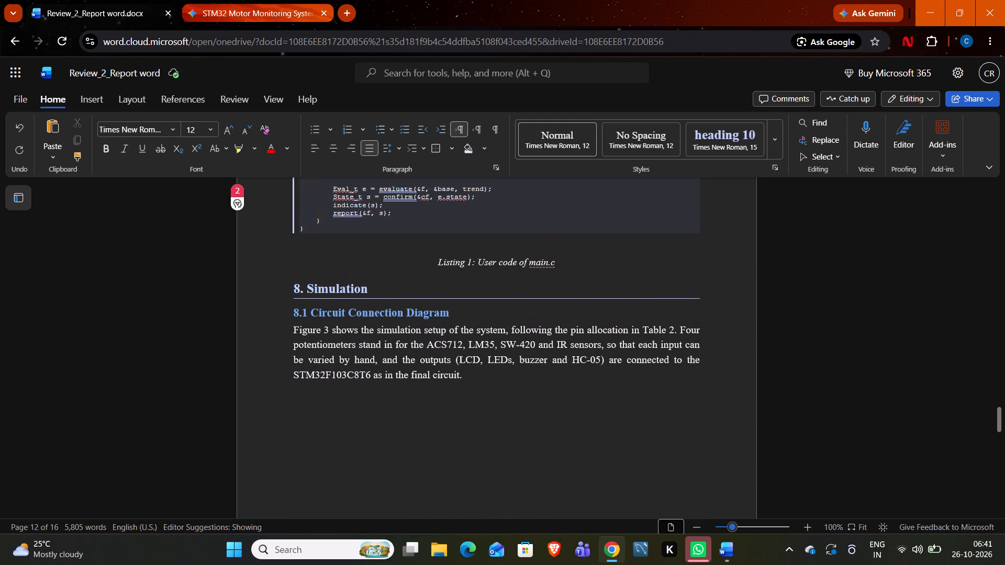
Examine the pages from the end of the main.c listing through section 8 Simulation to section 9, checking the page layout.
scroll(614, 307, "down", 1)
scroll(614, 307, "up", 2)
scroll(614, 307, "down", 1)
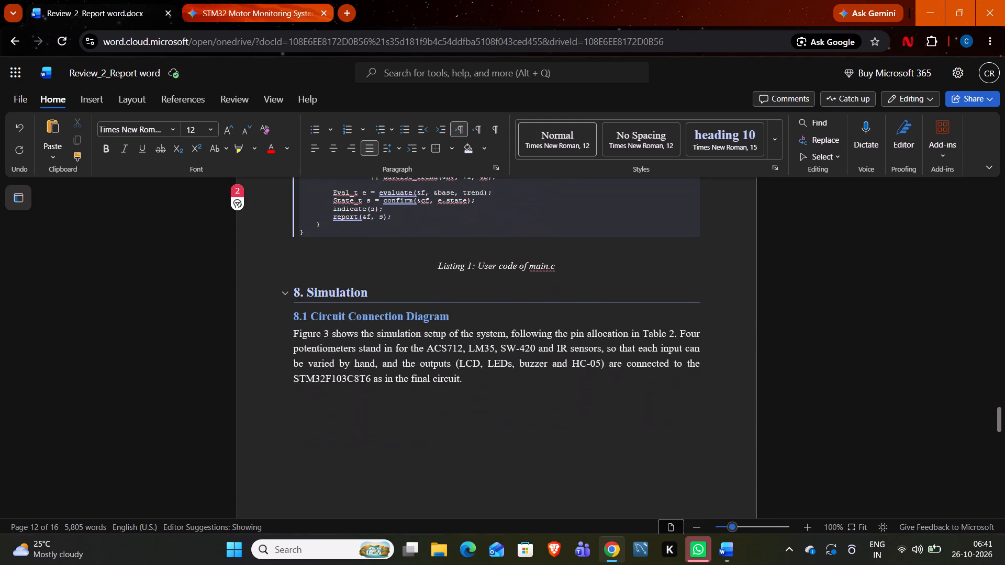
scroll(614, 307, "down", 2)
scroll(614, 307, "up", 2)
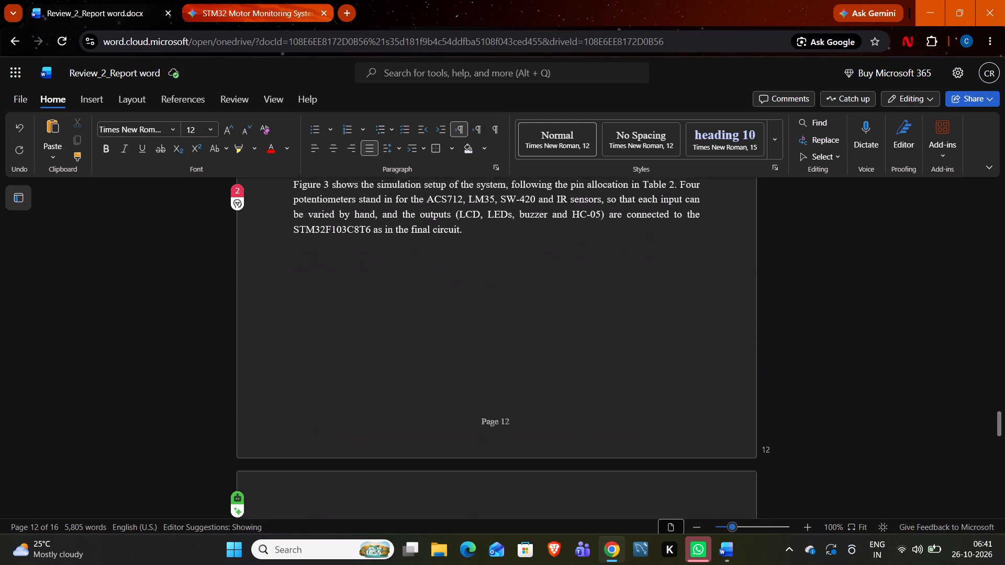
scroll(614, 307, "down", 4)
scroll(614, 307, "up", 1)
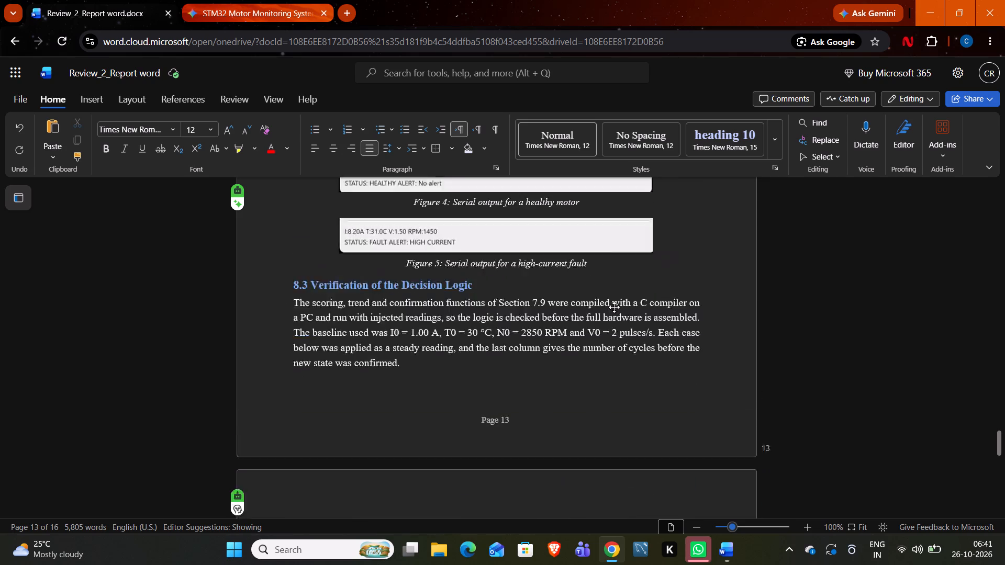
scroll(614, 307, "up", 1)
scroll(614, 307, "down", 3)
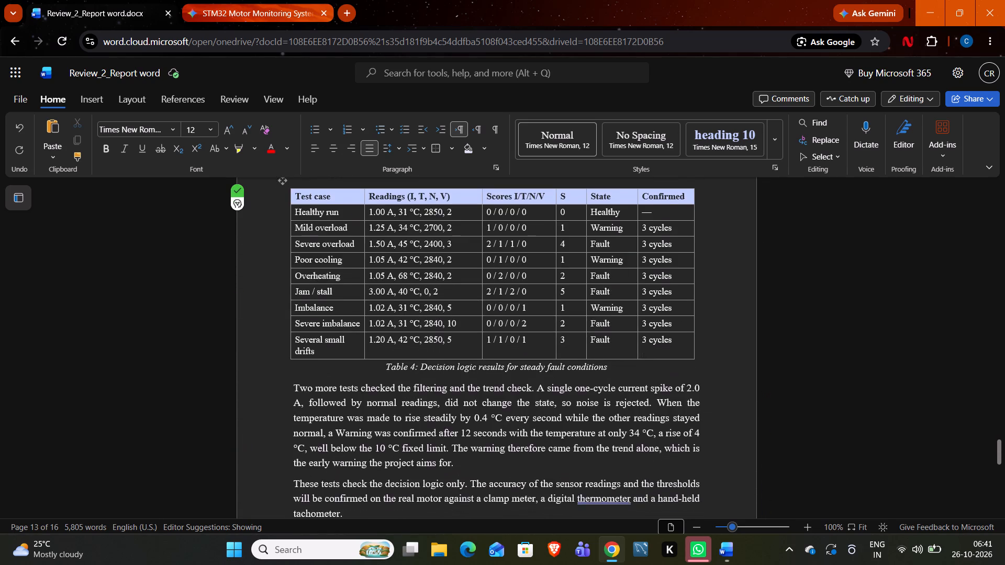
scroll(614, 307, "down", 3)
scroll(614, 307, "up", 5)
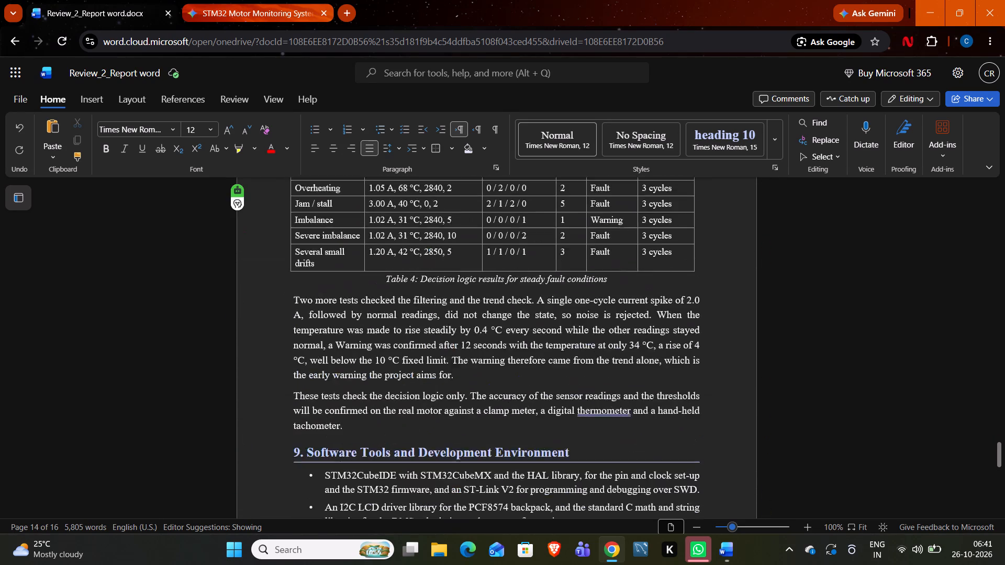
scroll(614, 307, "up", 8)
scroll(614, 307, "down", 2)
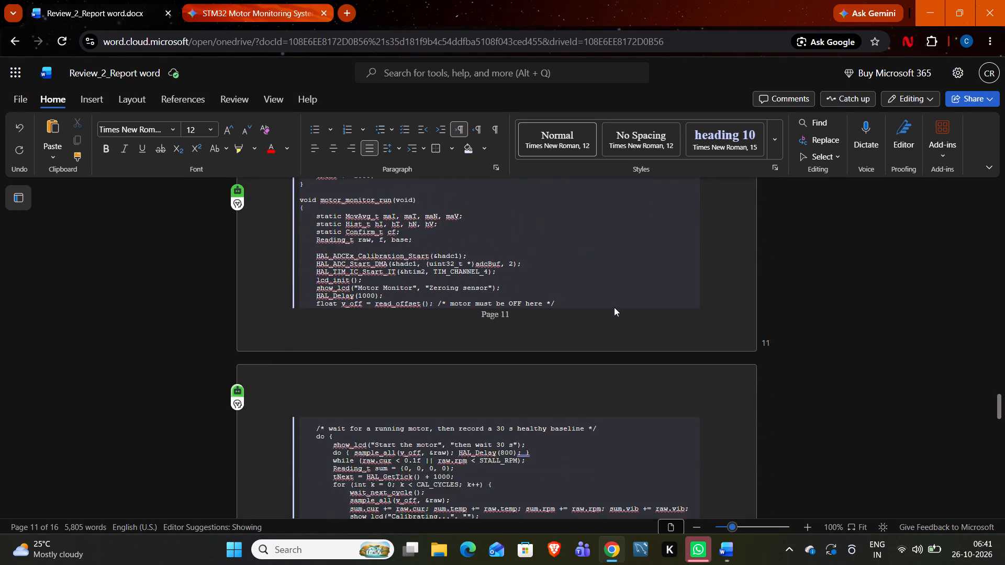
scroll(614, 307, "down", 1)
left_click(614, 307)
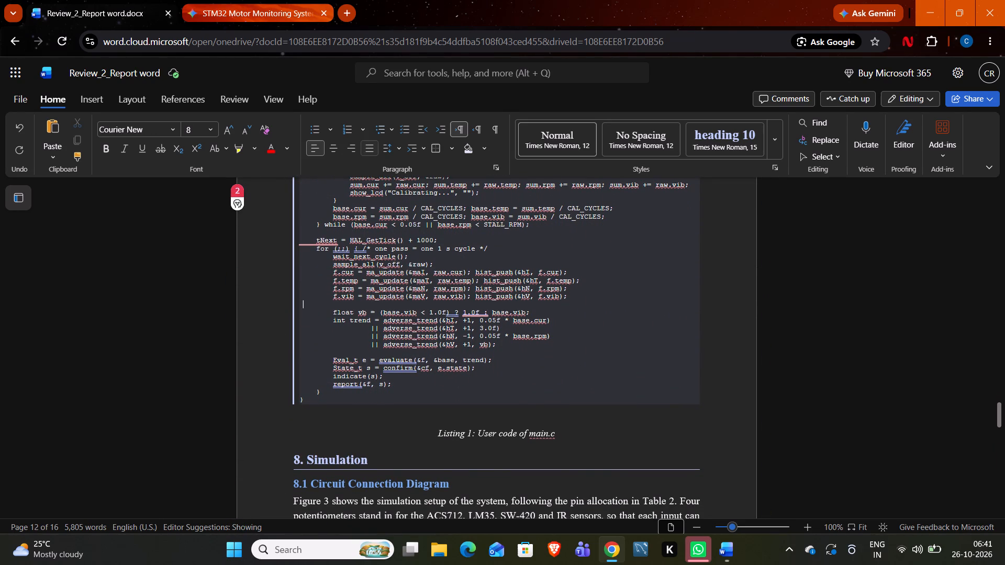
left_click(614, 307)
left_click(533, 400)
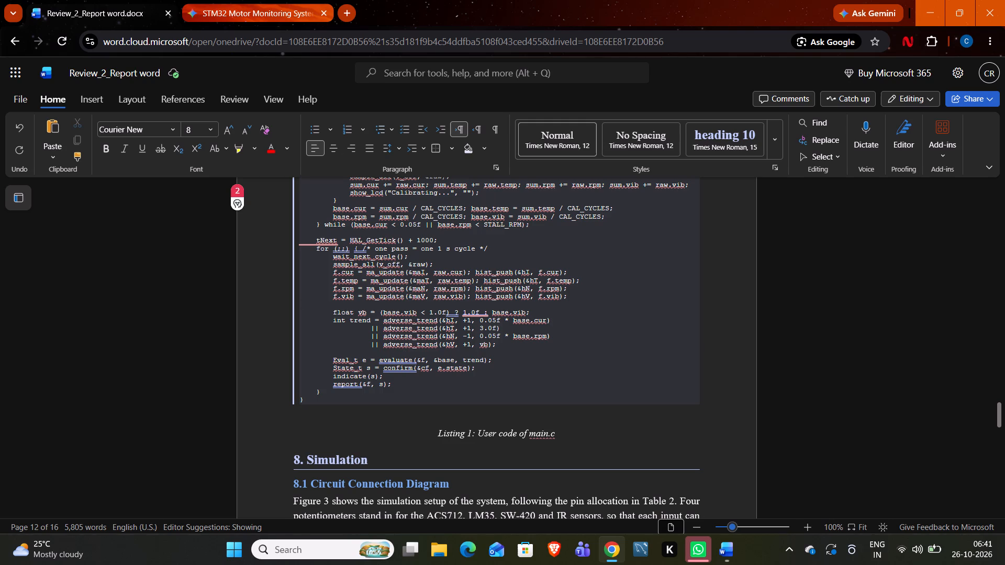
Look through the report from the circuit figure in section 8 to the References list, checking where the pages break.
scroll(557, 397, "down", 4)
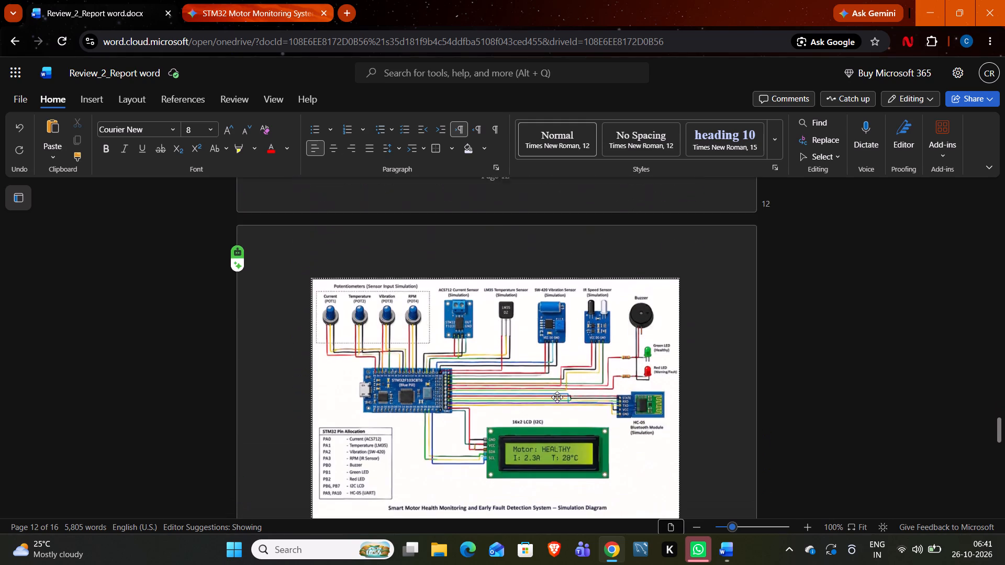
scroll(557, 397, "down", 3)
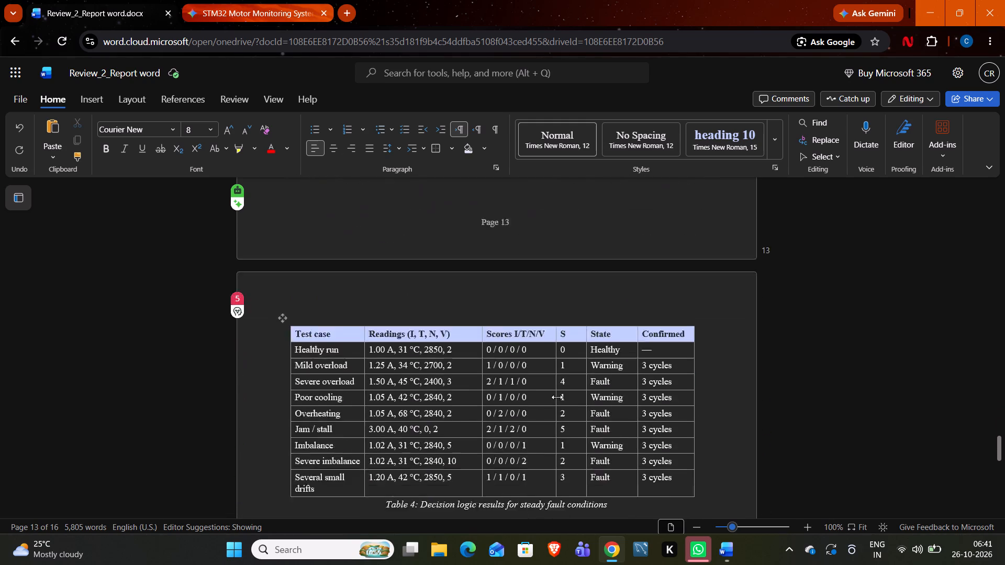
scroll(557, 397, "down", 2)
scroll(557, 397, "up", 2)
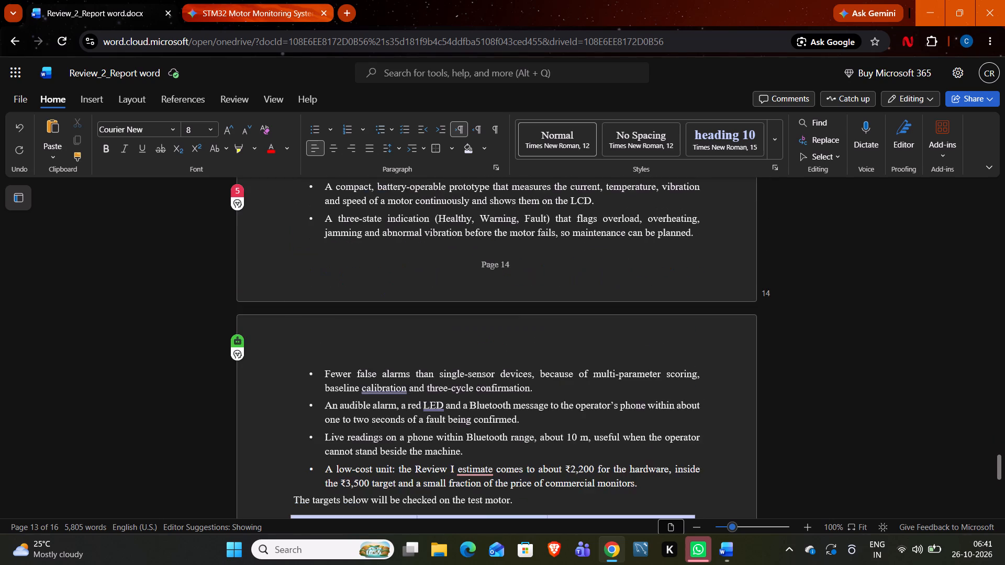
scroll(557, 397, "up", 3)
scroll(557, 397, "down", 1)
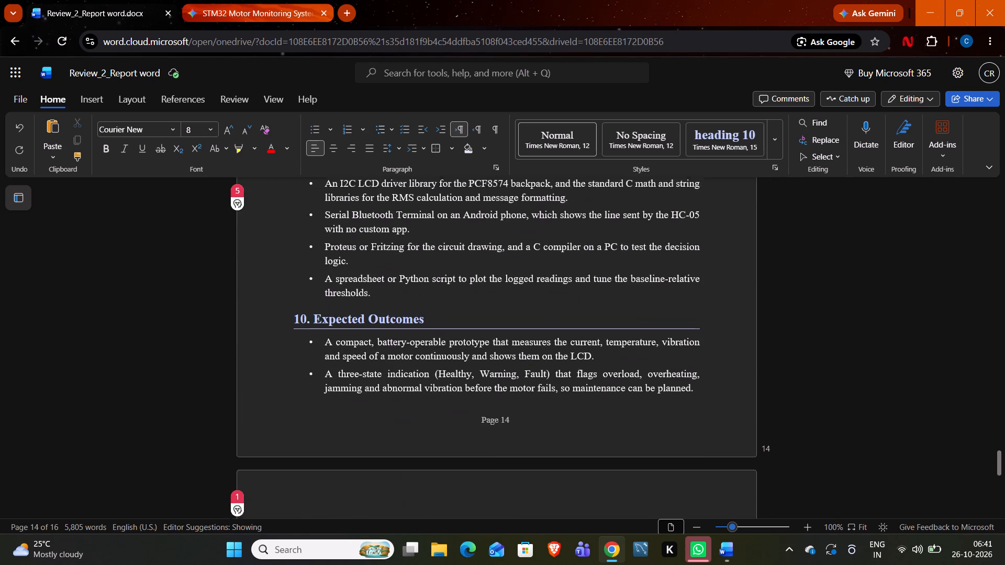
scroll(557, 397, "down", 3)
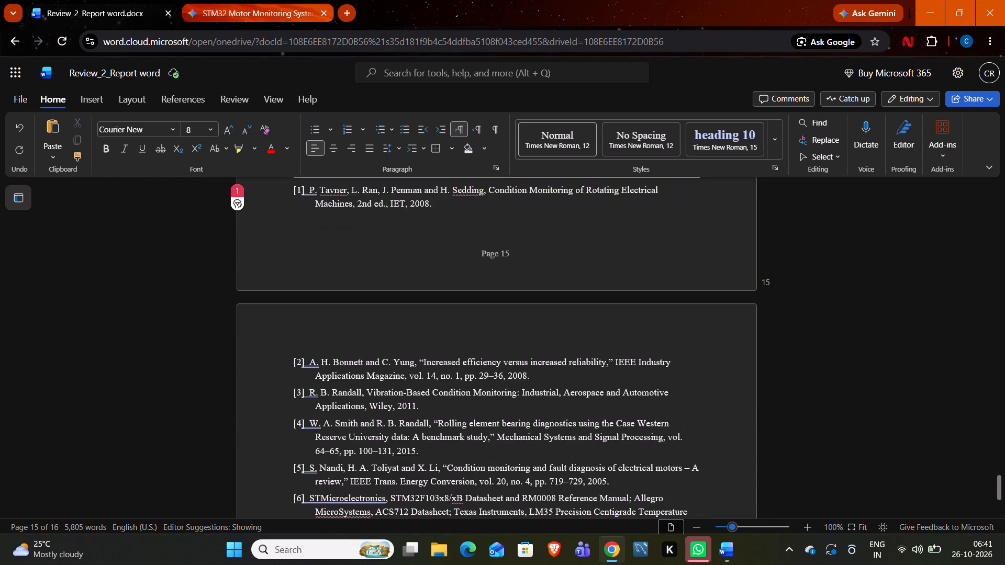
scroll(557, 397, "up", 1)
scroll(557, 397, "down", 2)
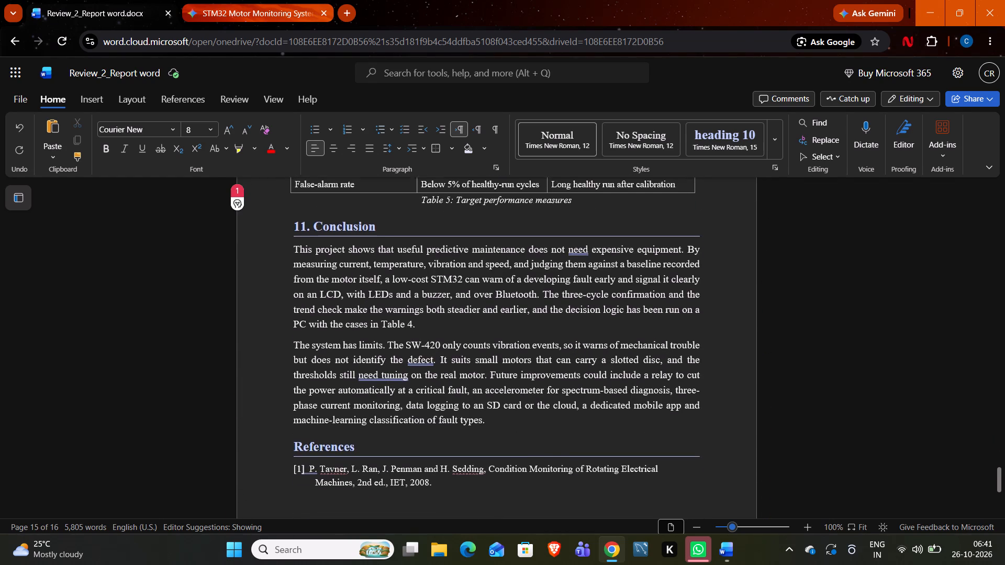
Insert three blank paragraphs after the last Conclusion paragraph to push the References heading onto the following page.
scroll(557, 397, "down", 1)
left_click(542, 321)
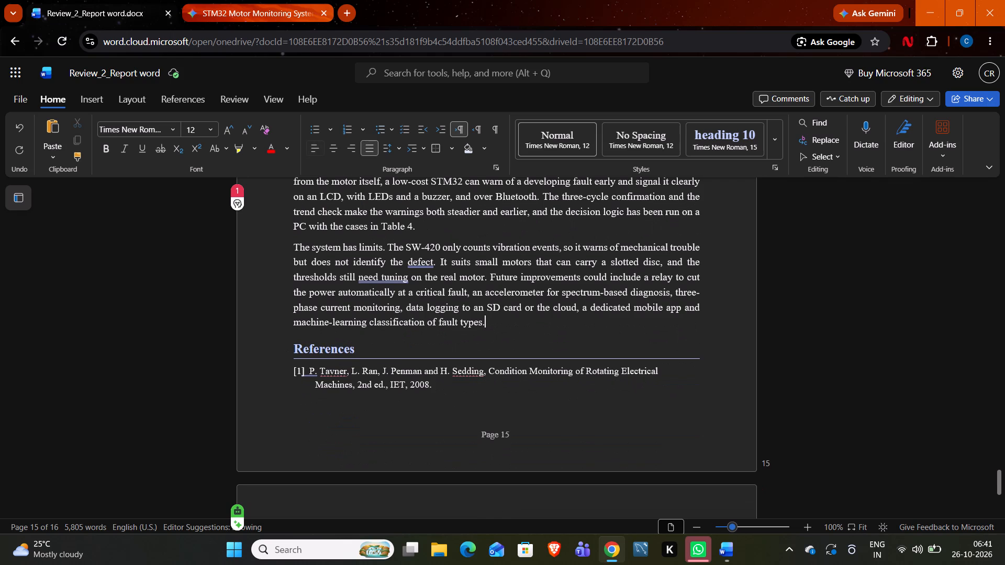
key("Return")
key("Return")
key("Return")
scroll(542, 321, "down", 2)
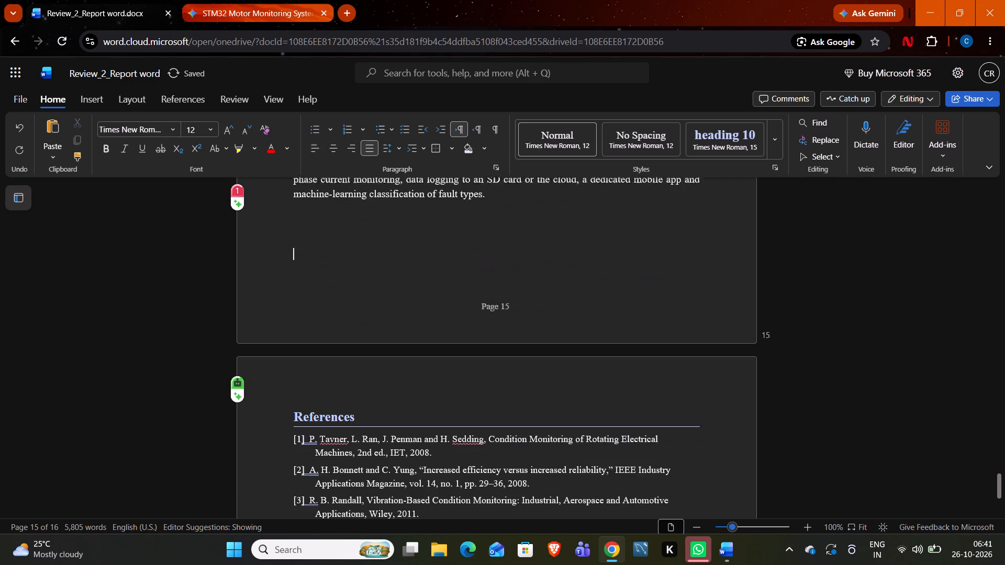
scroll(542, 321, "down", 1)
scroll(542, 321, "up", 4)
scroll(542, 321, "down", 1)
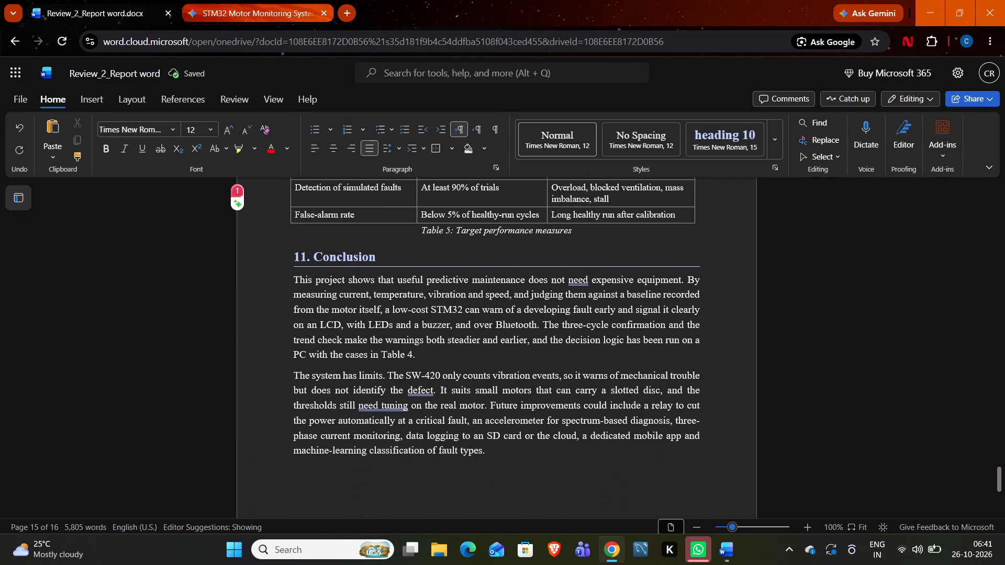
scroll(542, 195, "down", 1)
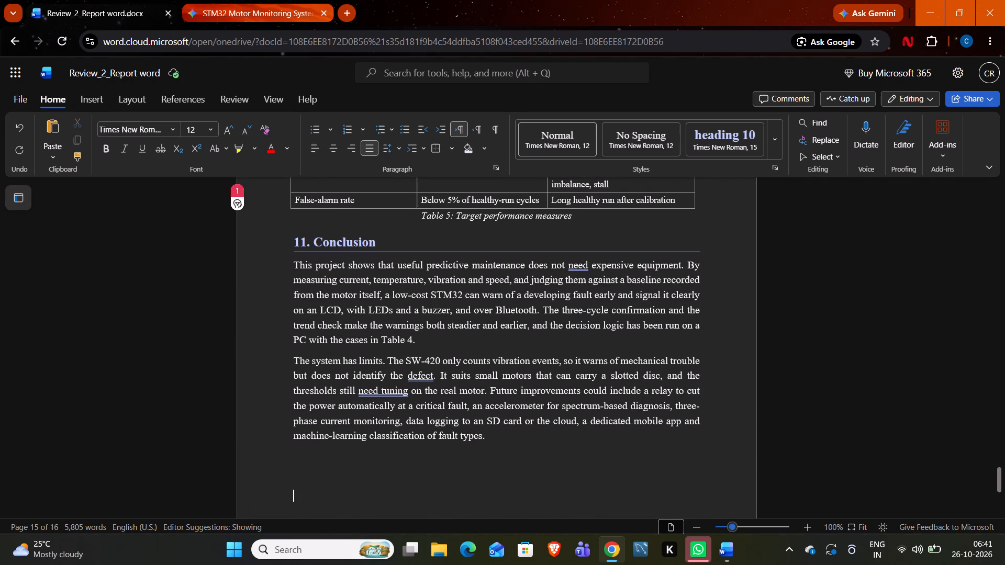
left_click_drag(293, 266, 484, 433)
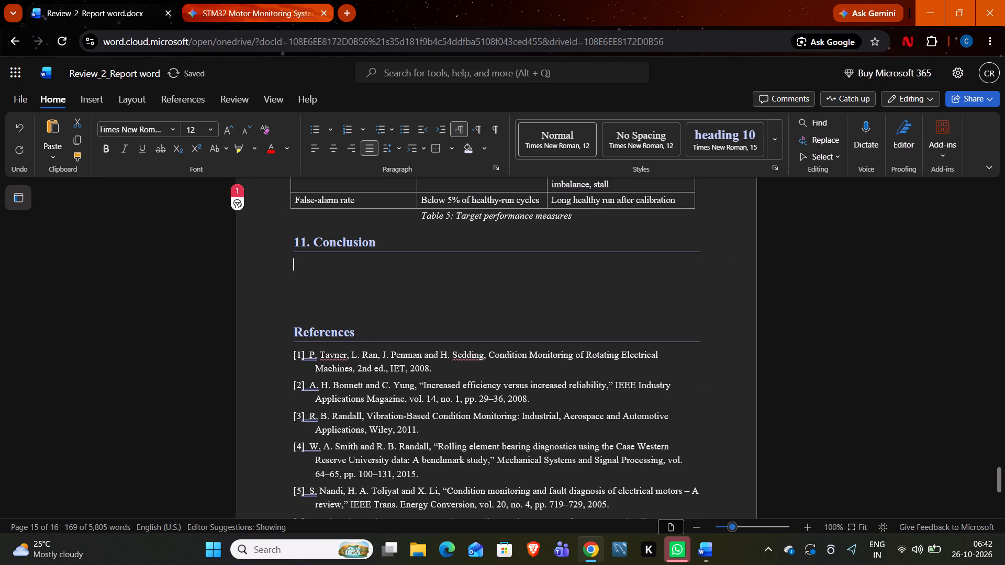
key("ctrl+v")
scroll(446, 370, "down", 1)
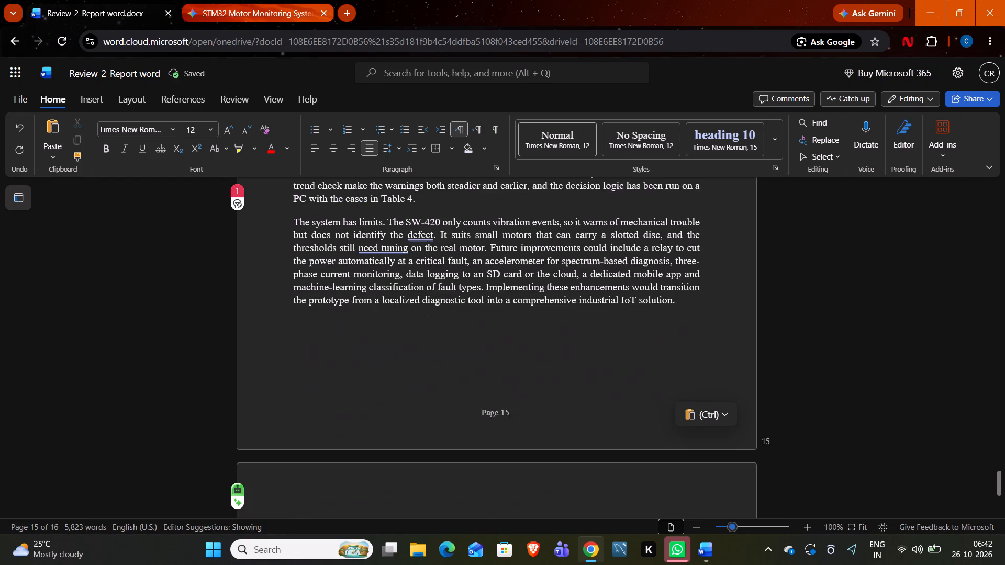
scroll(446, 370, "up", 1)
scroll(446, 370, "down", 2)
scroll(446, 370, "up", 3)
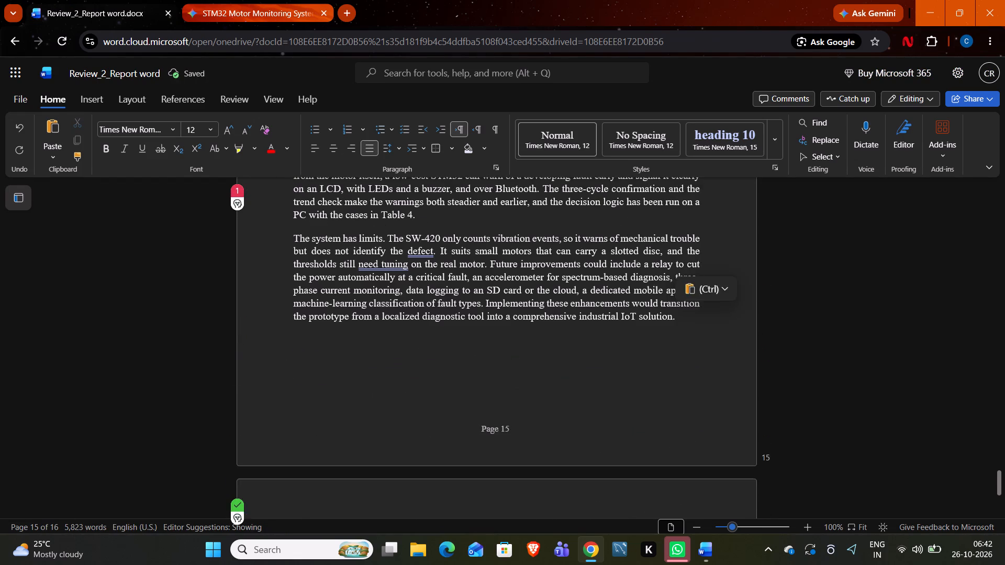
left_click(397, 287)
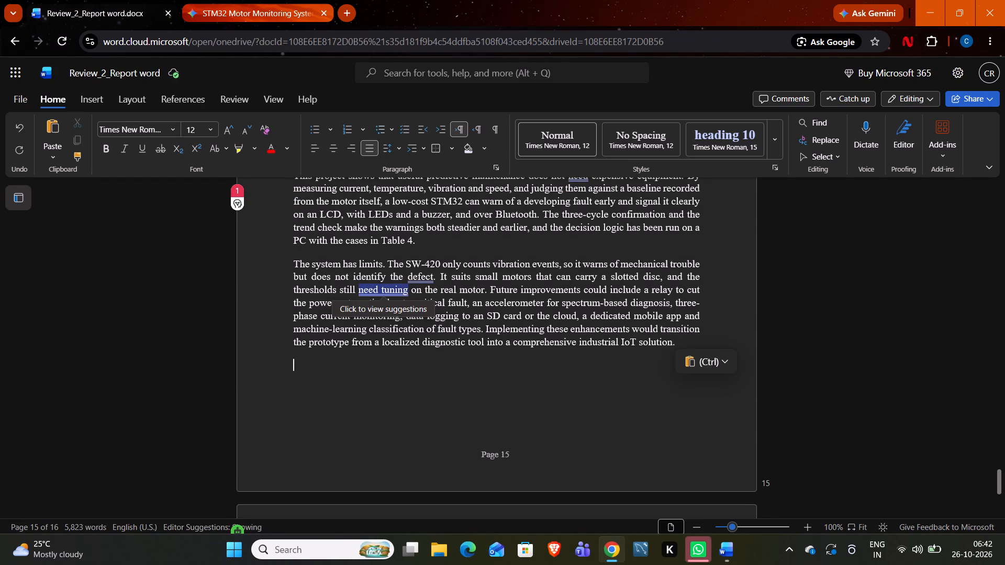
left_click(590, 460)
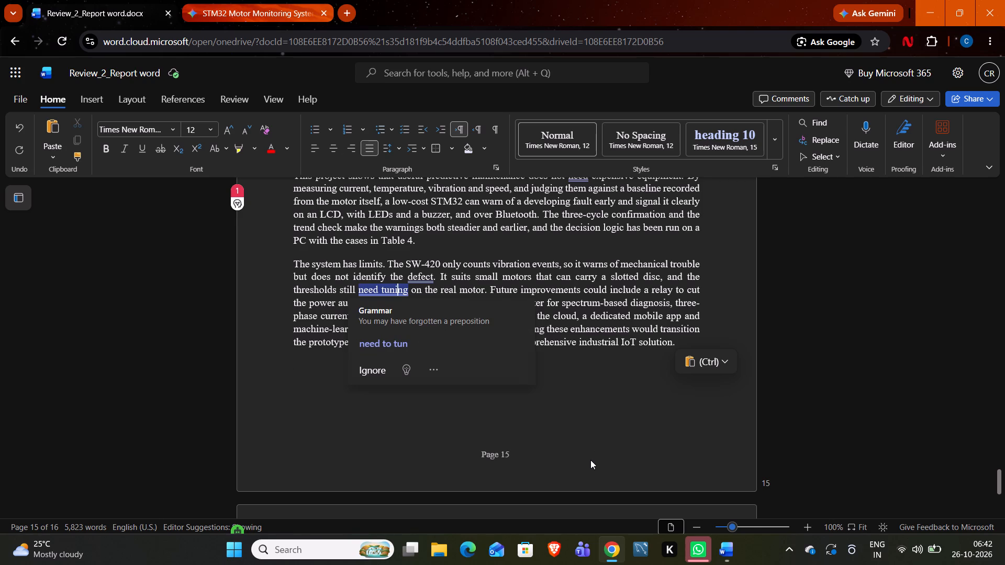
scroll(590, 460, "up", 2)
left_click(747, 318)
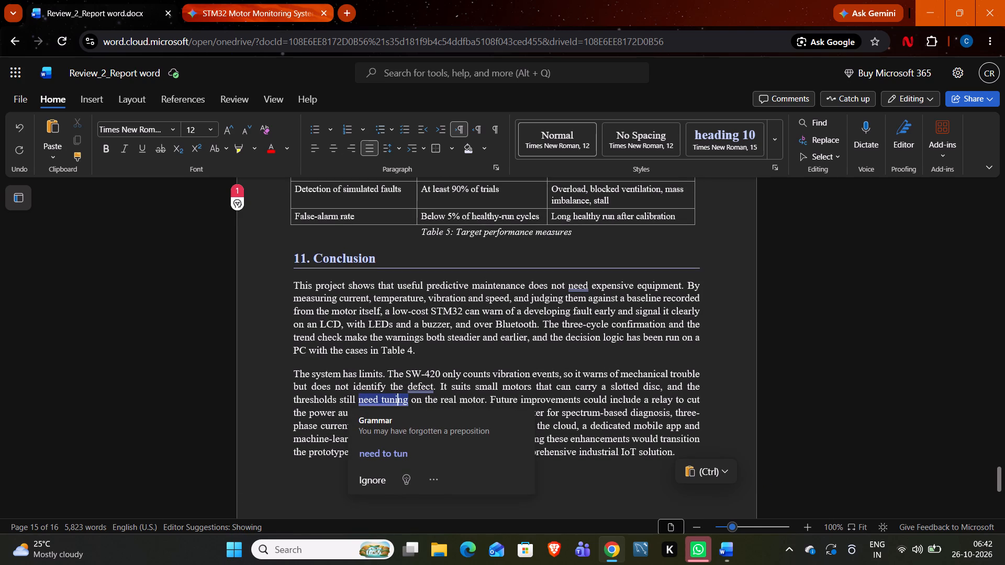
Preview the report for printing, check how the Abstract, Objectives and following sections break across pages, and close the preview without printing.
left_click(9, 108)
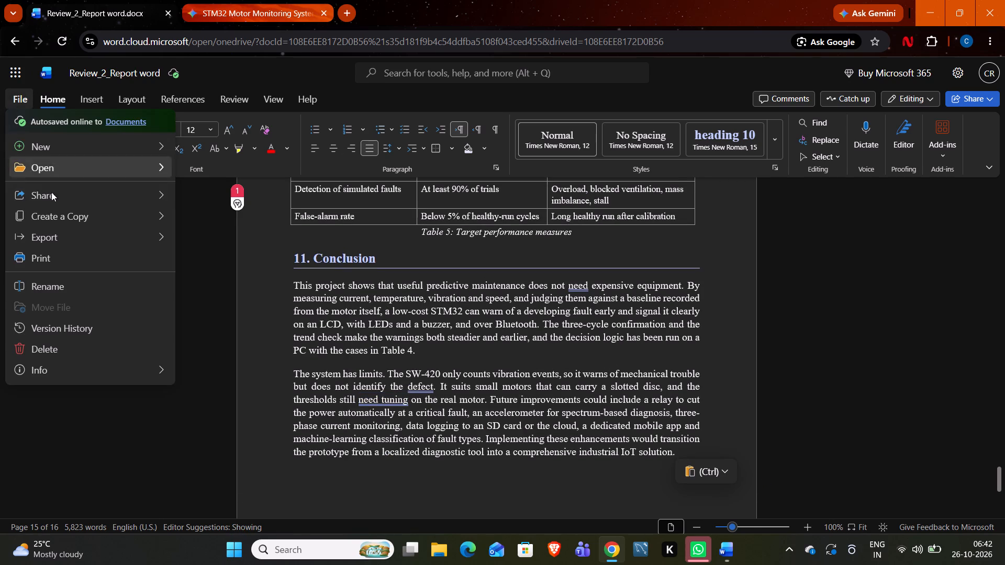
left_click(50, 257)
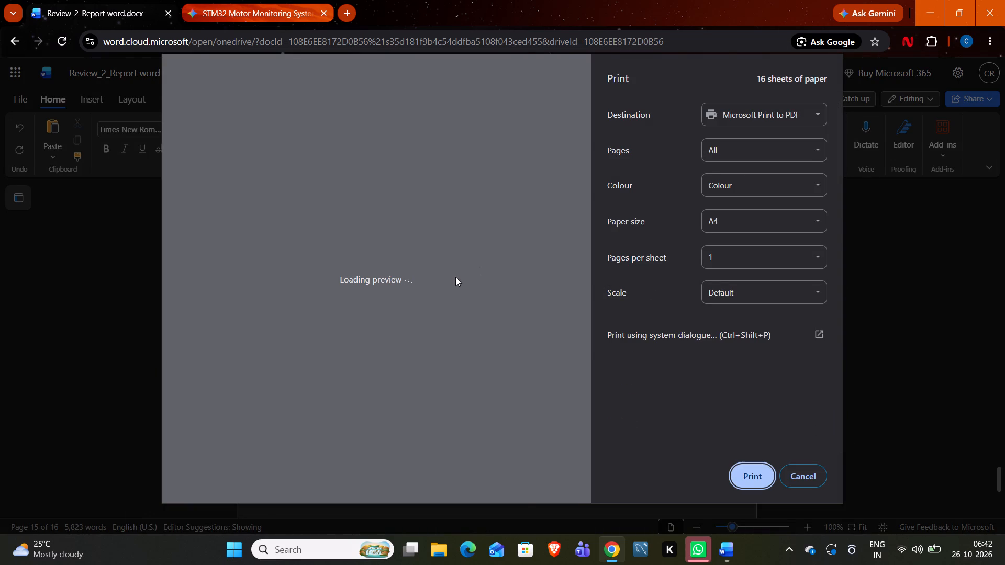
scroll(455, 277, "down", 1)
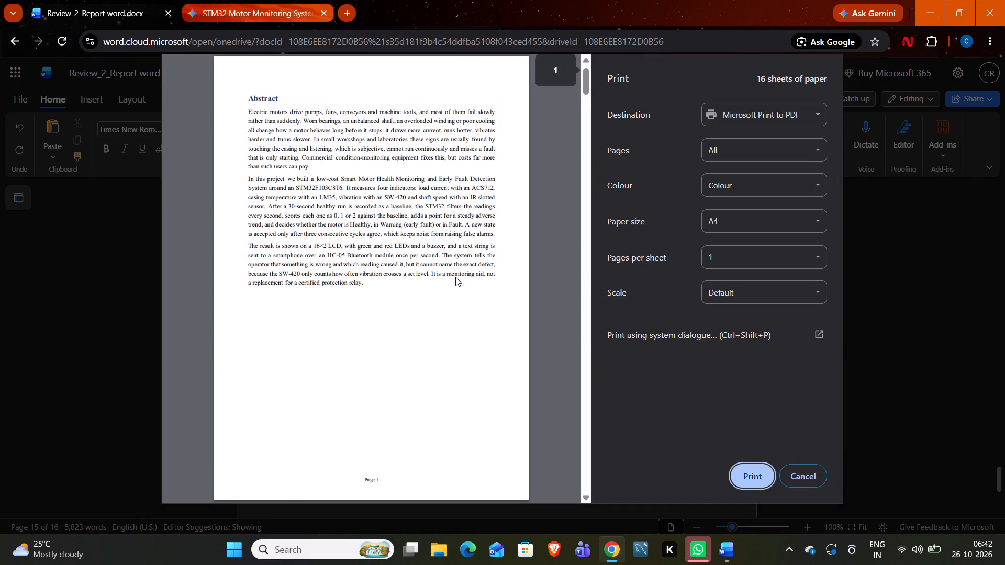
scroll(455, 277, "down", 1)
scroll(455, 277, "up", 2)
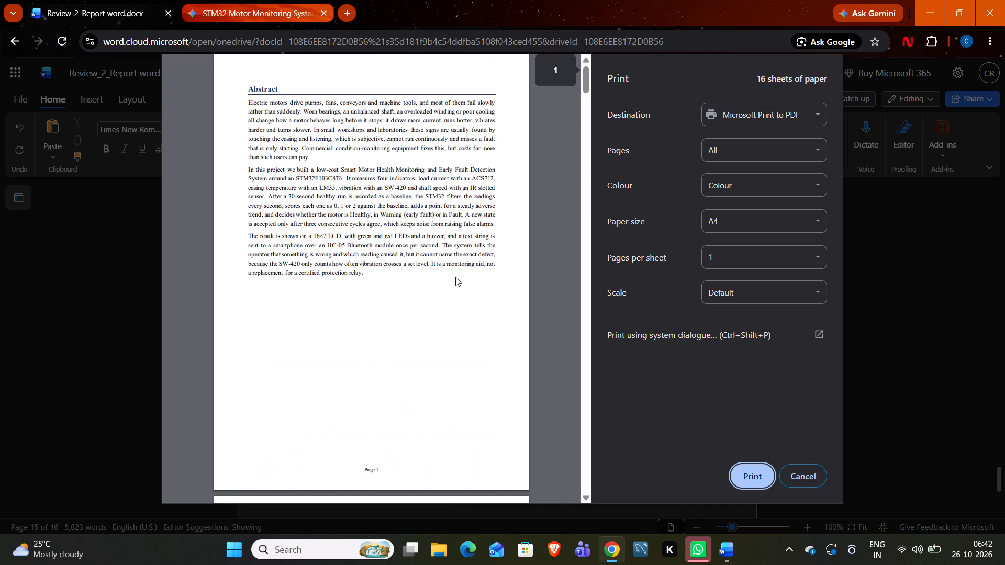
scroll(455, 277, "down", 3)
scroll(455, 277, "up", 6)
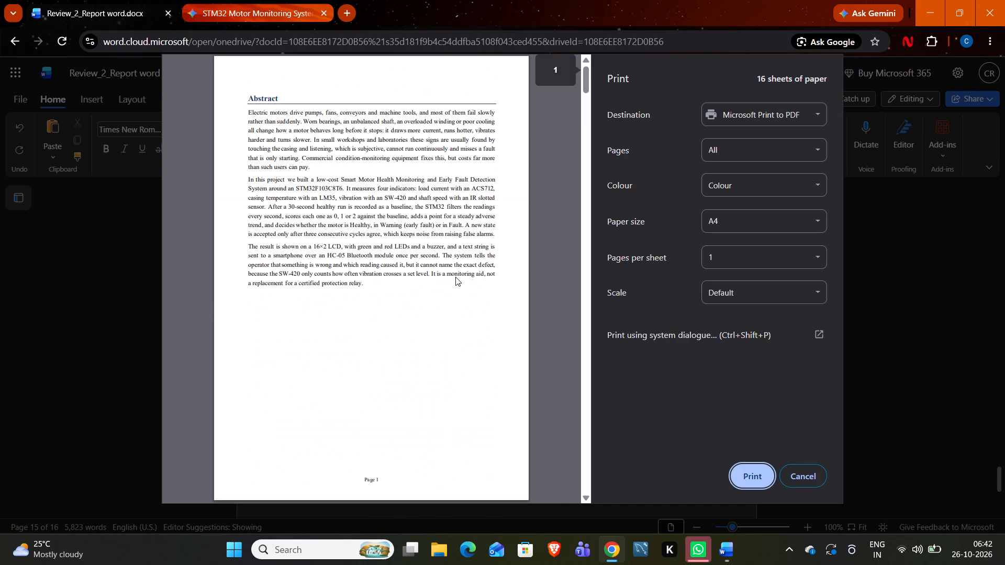
scroll(455, 277, "down", 3)
scroll(455, 277, "up", 1)
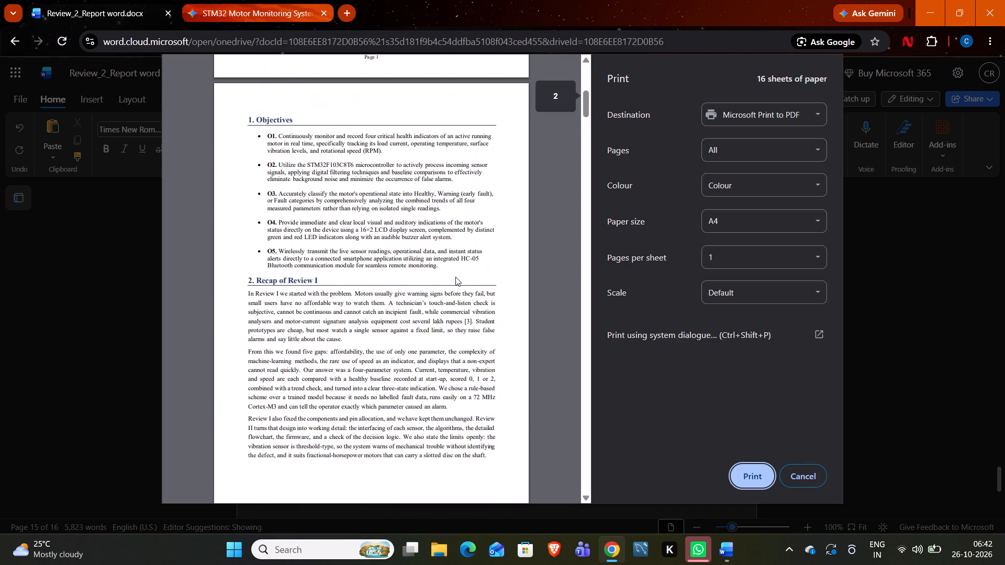
scroll(455, 277, "down", 5)
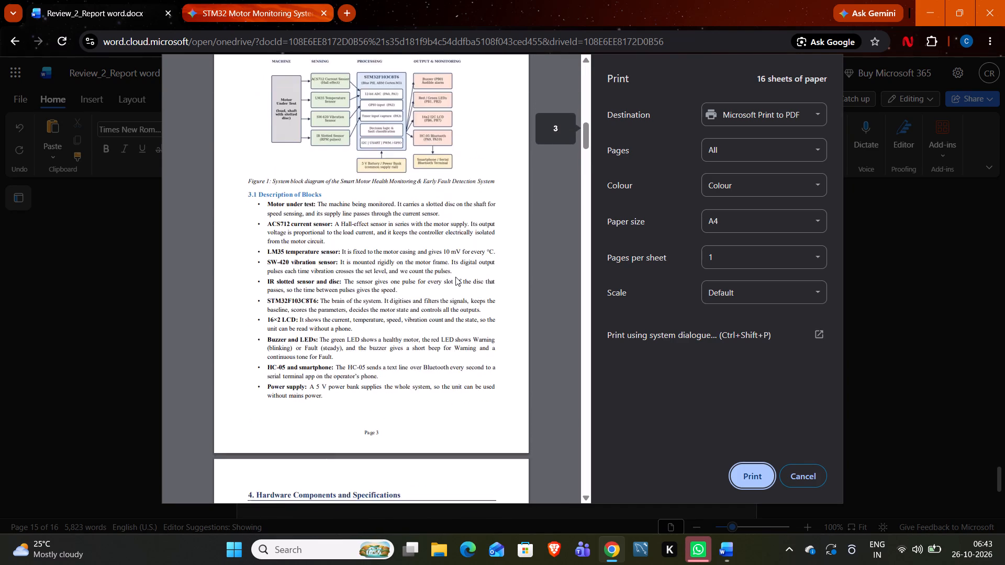
scroll(455, 277, "up", 7)
scroll(455, 277, "down", 2)
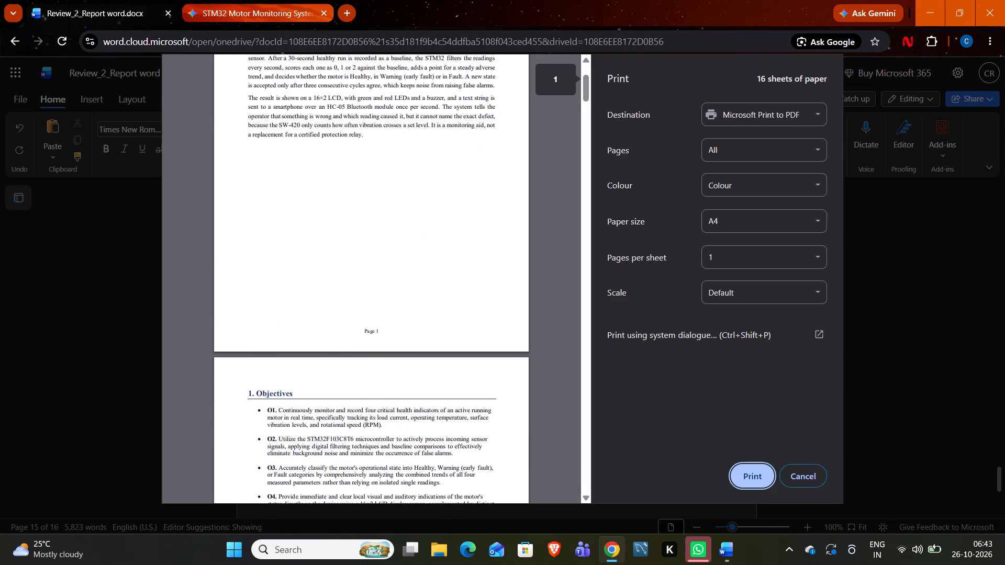
left_click(812, 482)
Examine the Abstract and 1. Objectives sections in the document to compare their page layout with the print preview.
scroll(482, 233, "up", 4)
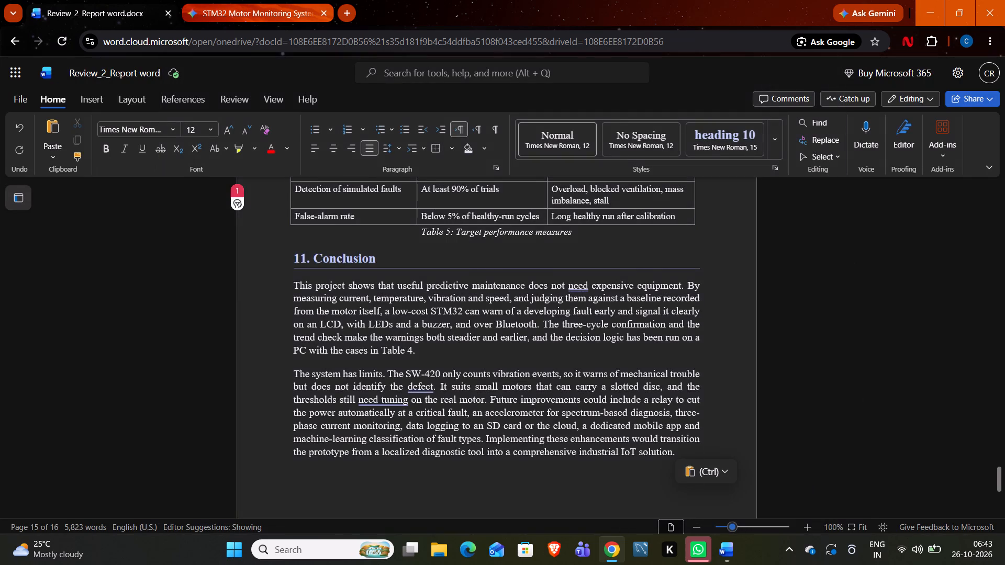
scroll(482, 233, "up", 20)
scroll(482, 233, "up", 7)
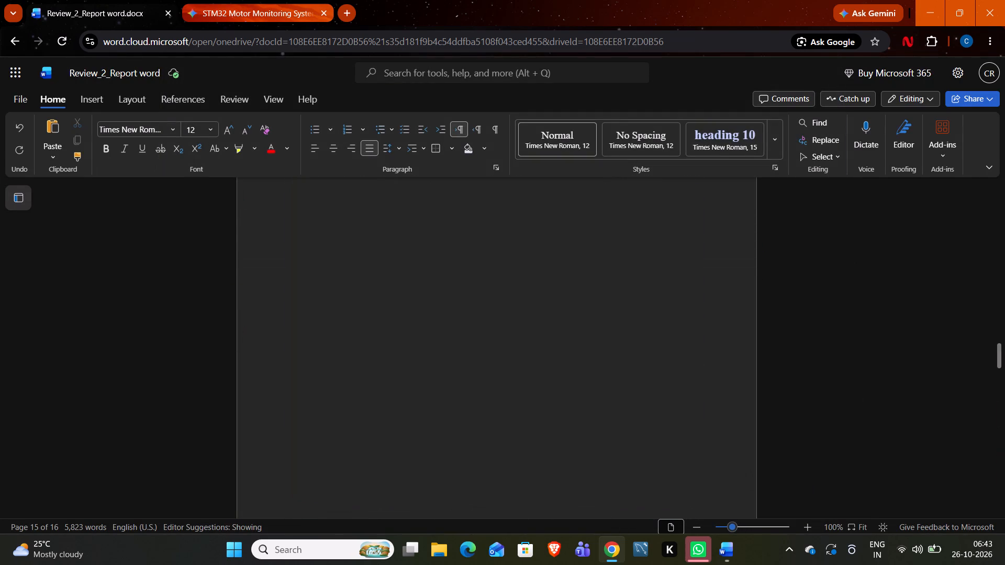
scroll(482, 233, "up", 11)
scroll(482, 233, "down", 1)
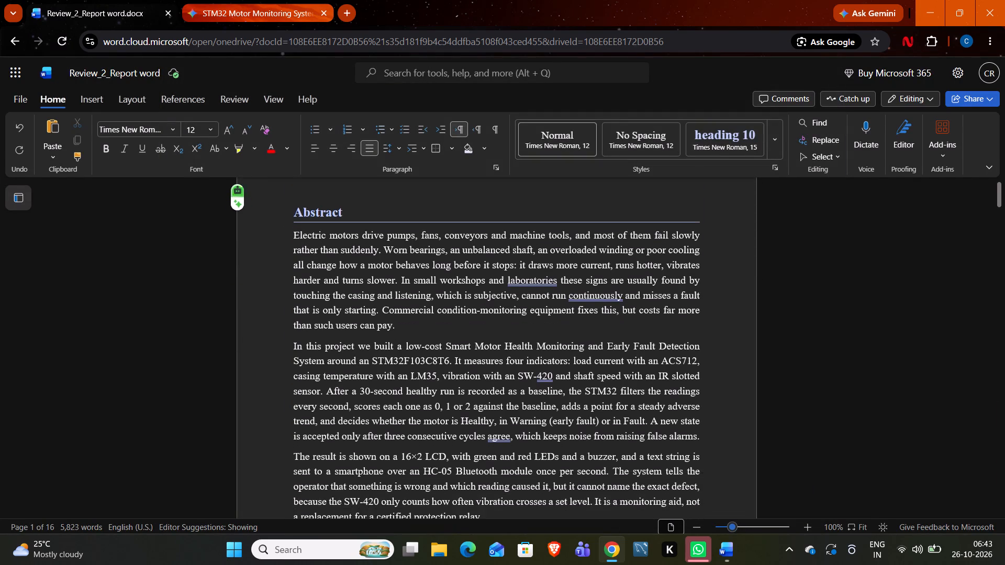
scroll(482, 233, "down", 3)
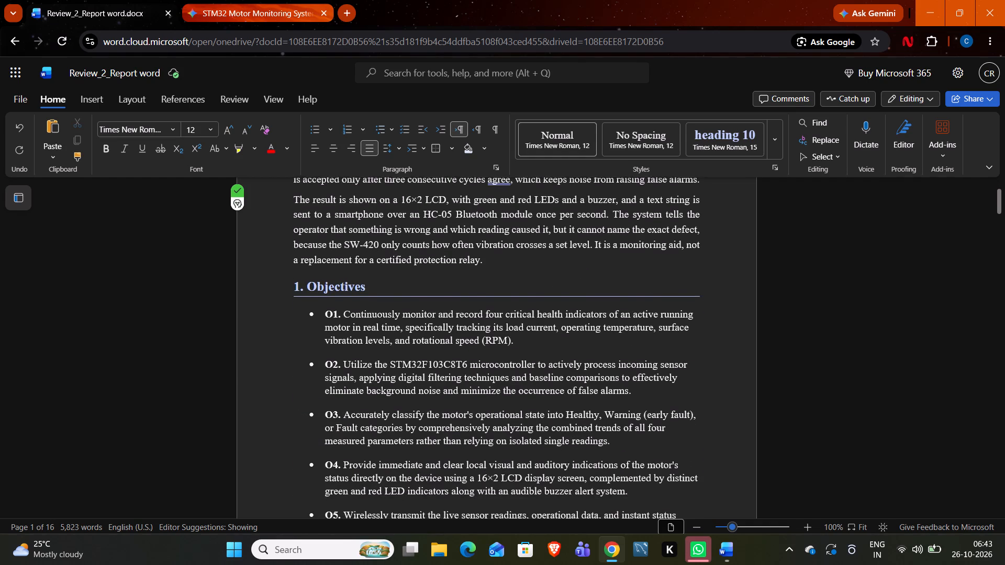
scroll(482, 233, "down", 2)
scroll(482, 233, "up", 1)
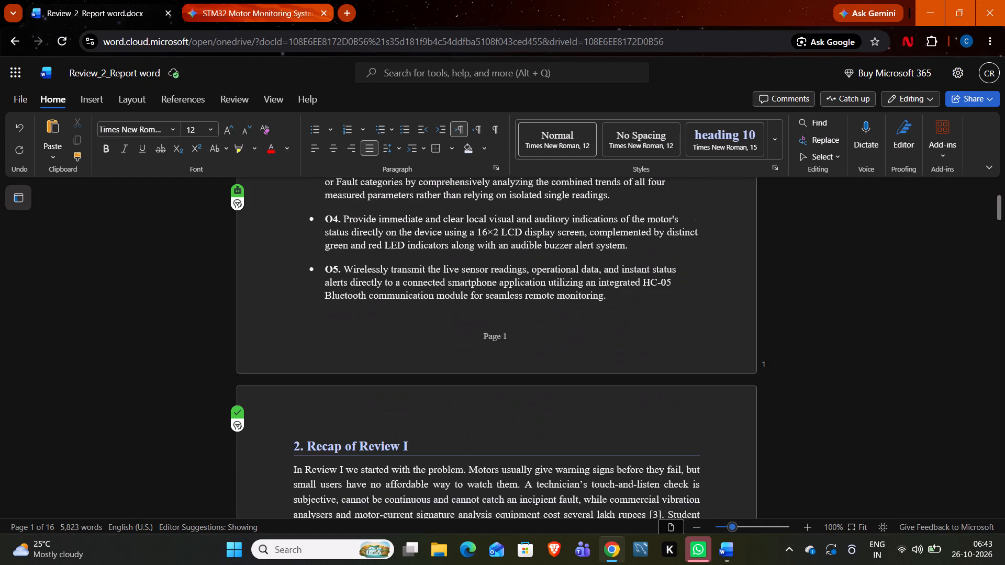
scroll(482, 233, "up", 3)
scroll(482, 233, "down", 1)
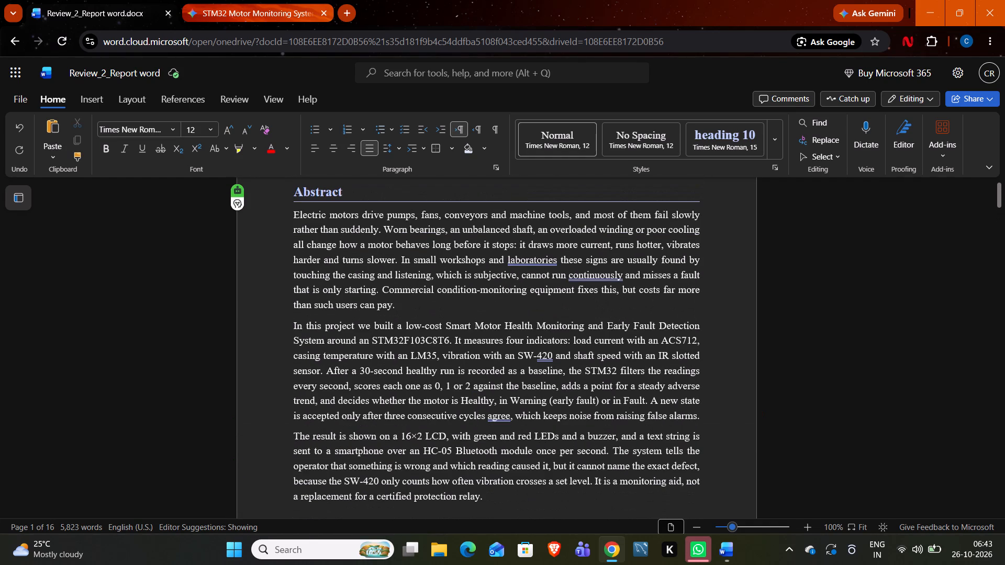
Delete the Abstract's sentence "Commercial condition-monitoring equipment fixes this, but costs far more than such users can pay." from its first paragraph.
left_click(416, 304)
key("BackSpace")
key("BackSpace")
key("BackSpace")
key("BackSpace")
key("BackSpace")
key("BackSpace")
key("BackSpace")
key("BackSpace")
key("BackSpace")
key("BackSpace")
key("BackSpace")
key("BackSpace")
key("BackSpace")
key("BackSpace")
key("BackSpace")
key("BackSpace")
key("BackSpace")
key("BackSpace")
key("BackSpace")
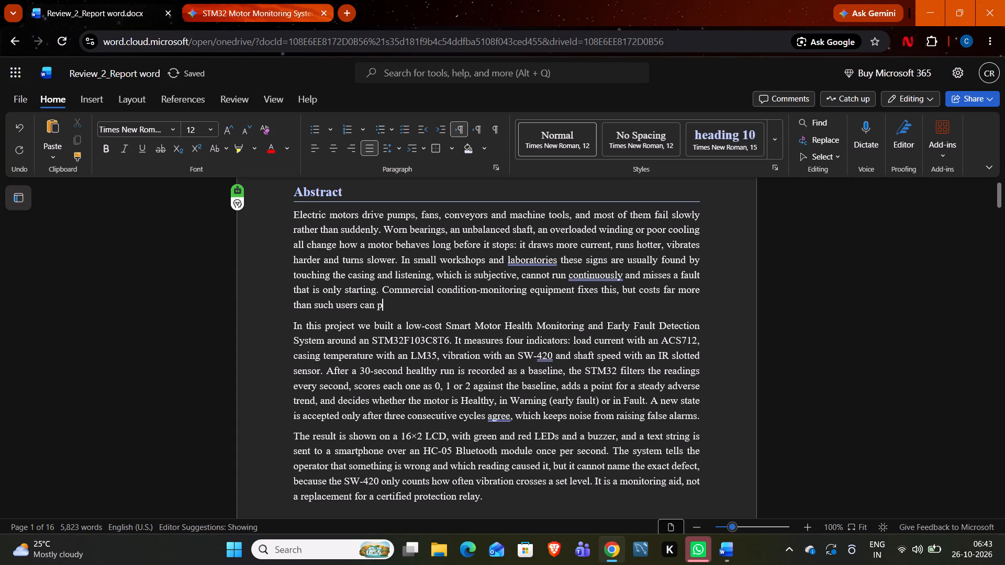
key("BackSpace")
key("BackSpace")
key("BackSpace")
key("BackSpace")
key("BackSpace")
key("BackSpace")
key("BackSpace")
key("BackSpace")
key("BackSpace")
key("BackSpace")
key("BackSpace")
key("BackSpace")
key("BackSpace")
key("BackSpace")
key("BackSpace")
key("BackSpace")
key("BackSpace")
key("BackSpace")
key("BackSpace")
key("BackSpace")
key("BackSpace")
key("BackSpace")
key("BackSpace")
key("BackSpace")
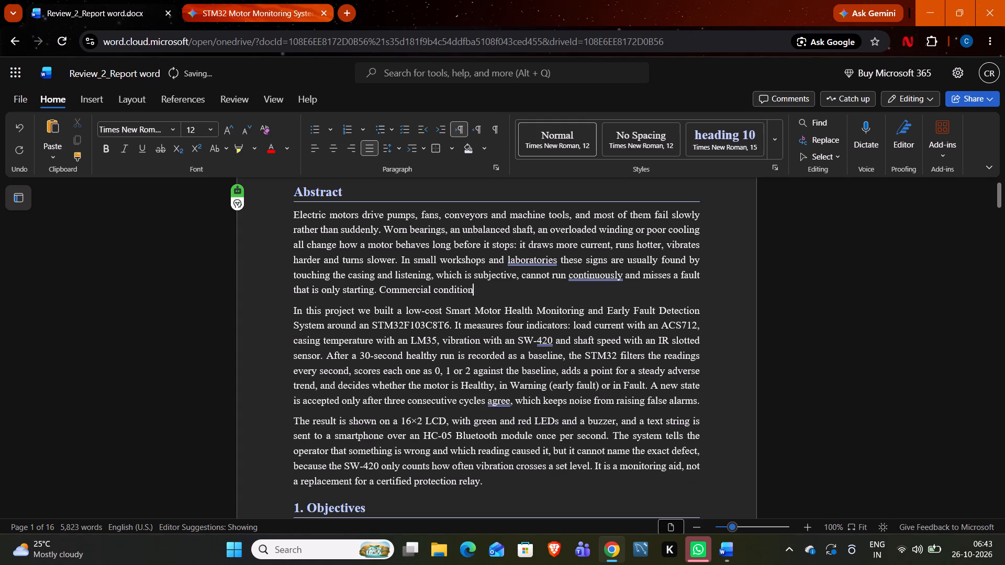
key("BackSpace")
key("BackSpace")
key("BackSpace")
key("BackSpace")
key("BackSpace")
key("BackSpace")
key("BackSpace")
key("BackSpace")
key("BackSpace")
key("BackSpace")
key("BackSpace")
key("BackSpace")
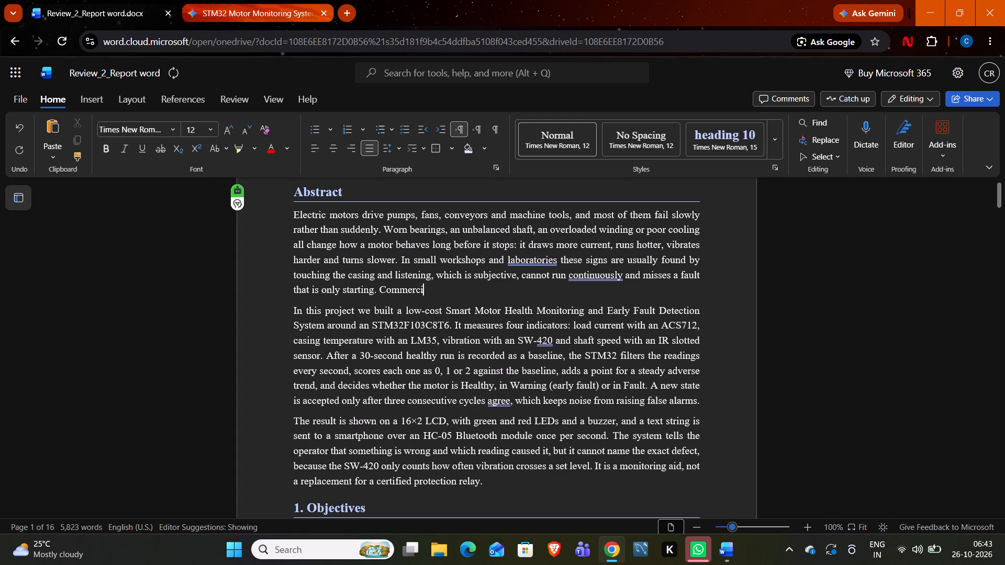
key("BackSpace")
key("BackSpace")
key("BackSpace")
key("BackSpace")
key("BackSpace")
key("BackSpace")
key("BackSpace")
key("BackSpace")
Preview the report for printing again, check where 1. Objectives falls relative to the Abstract page, and close the preview without printing.
left_click(20, 99)
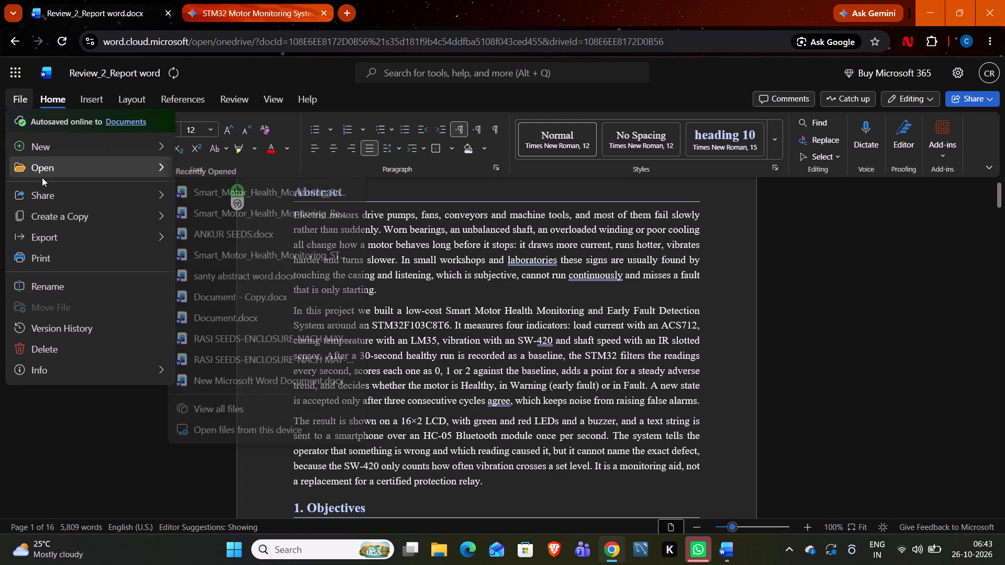
left_click(47, 249)
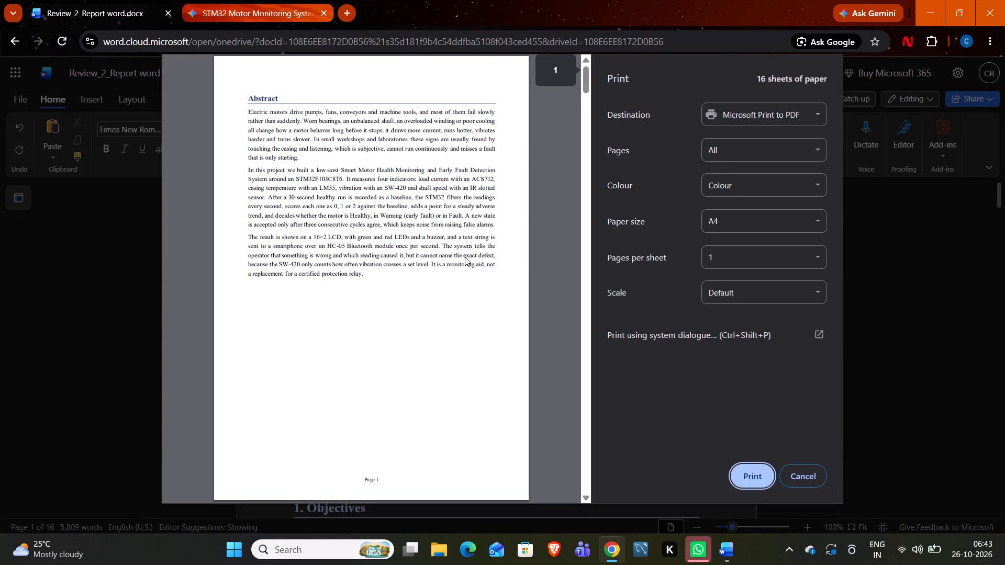
scroll(399, 258, "down", 4)
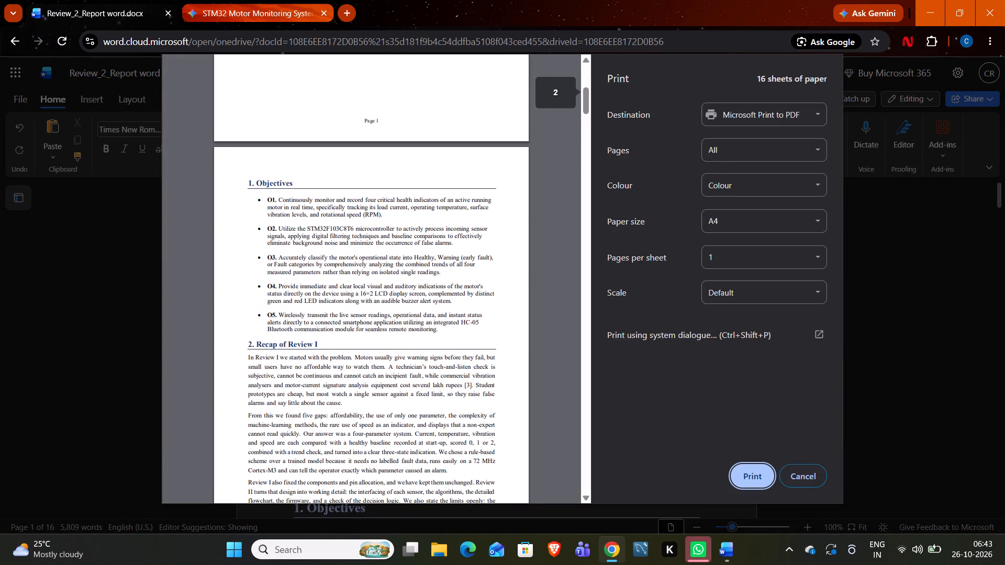
scroll(399, 258, "up", 4)
scroll(399, 258, "down", 3)
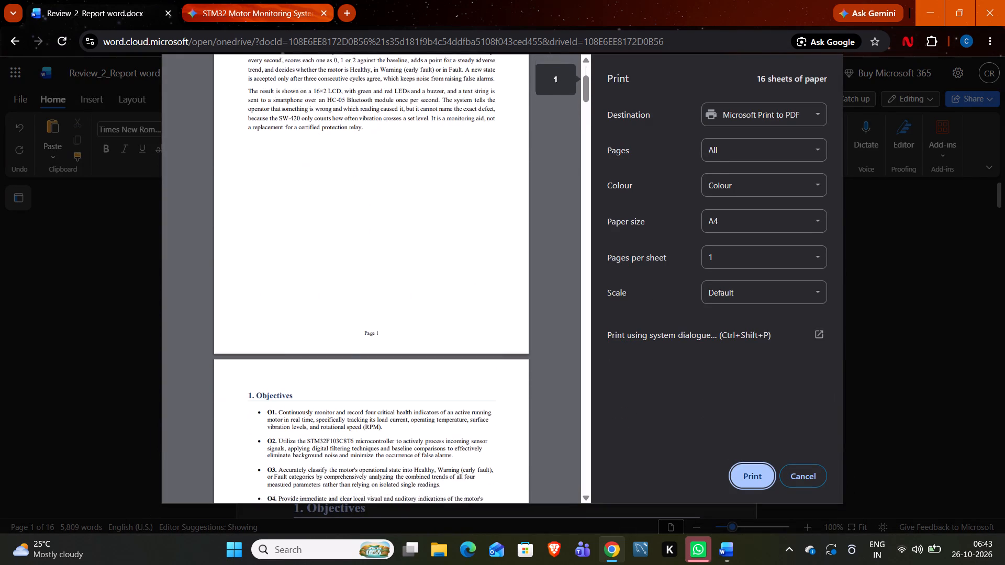
scroll(399, 258, "up", 2)
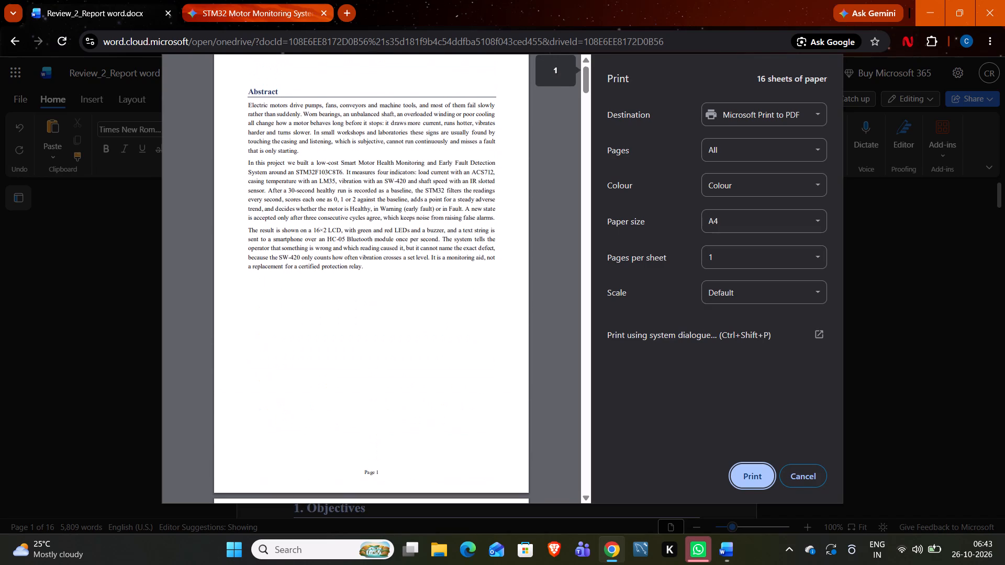
scroll(399, 258, "up", 1)
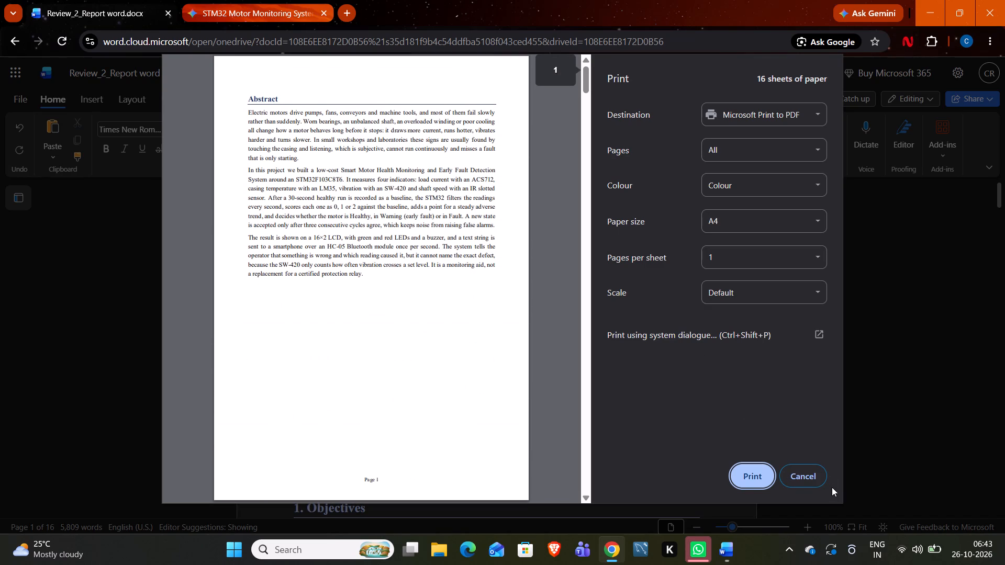
left_click(813, 480)
Join the Abstract's second paragraph, starting "In this project we built", onto the end of its first paragraph.
scroll(385, 281, "up", 6)
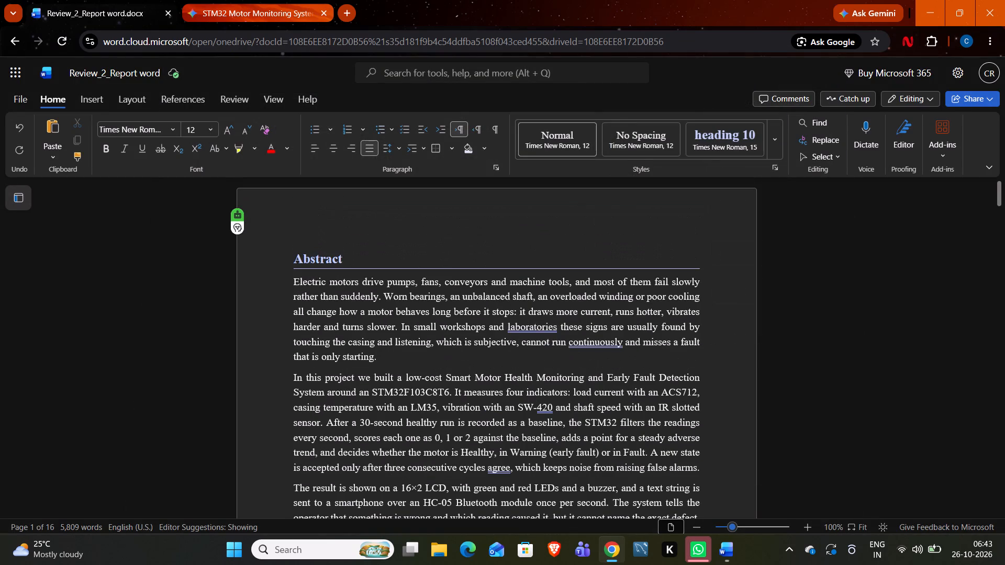
scroll(385, 281, "up", 1)
scroll(385, 281, "down", 6)
scroll(385, 281, "up", 3)
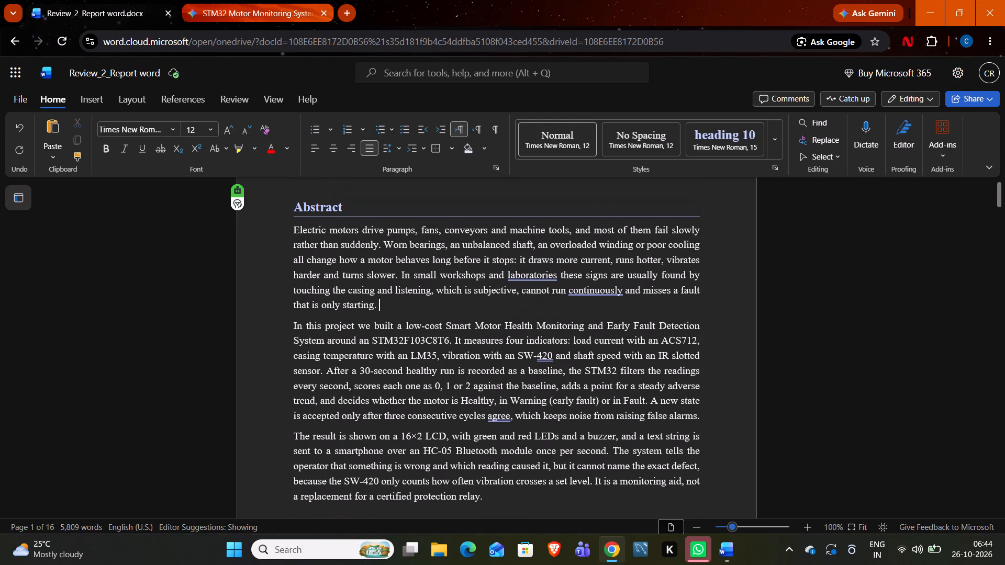
scroll(385, 281, "down", 2)
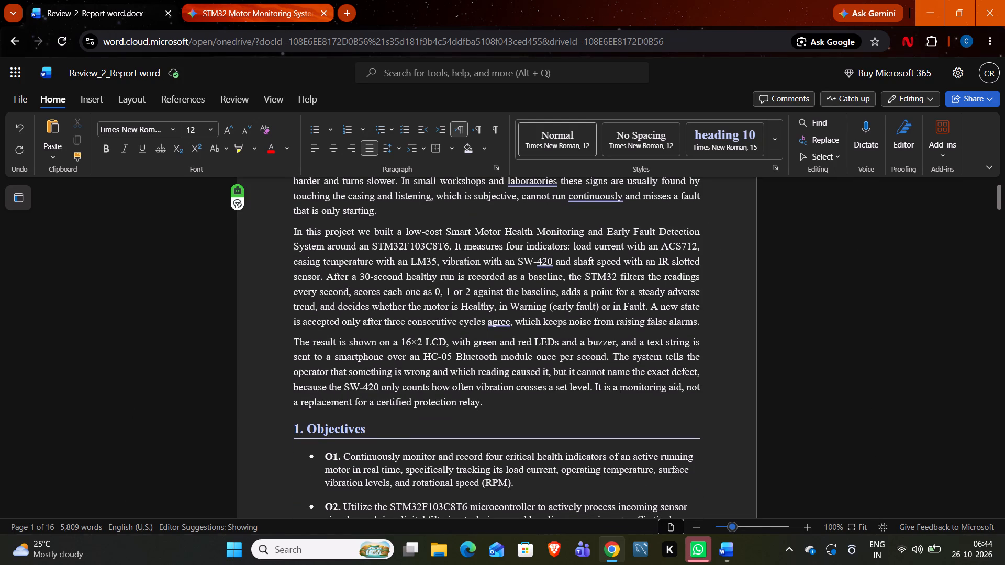
left_click(291, 232)
key("BackSpace")
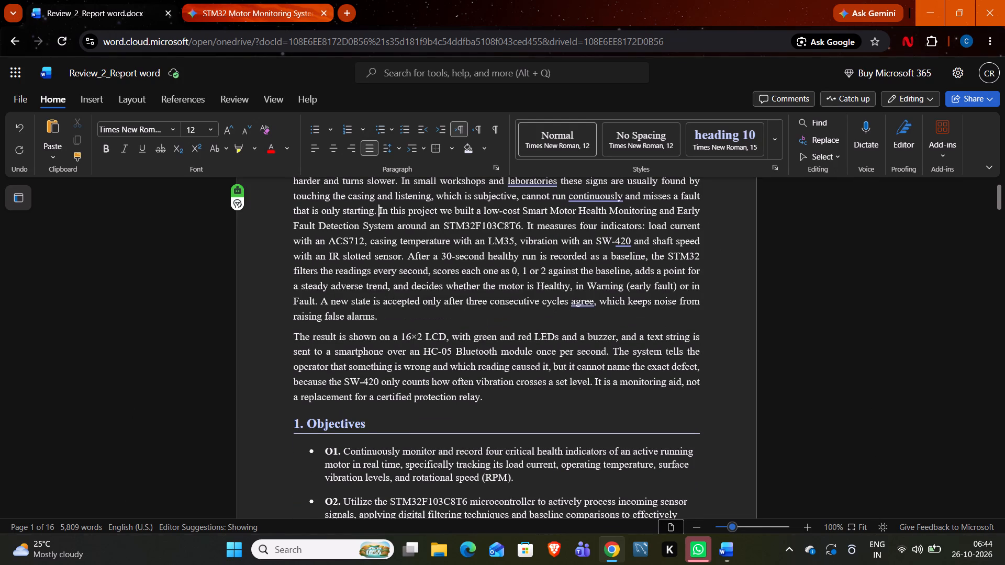
Preview the report for printing, check where 1. Objectives falls relative to the Abstract page, and close the preview without printing.
left_click(21, 99)
left_click(82, 266)
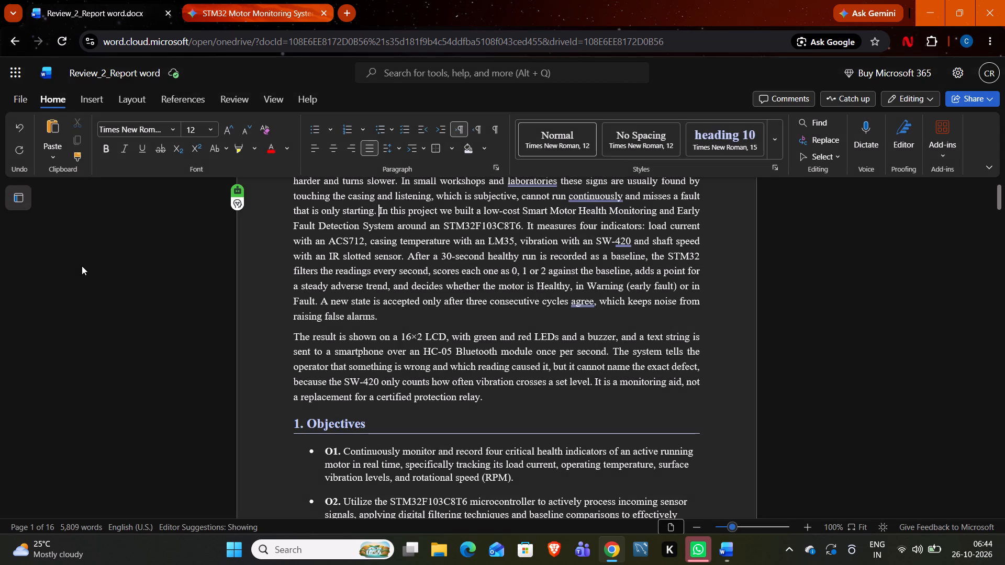
left_click(24, 103)
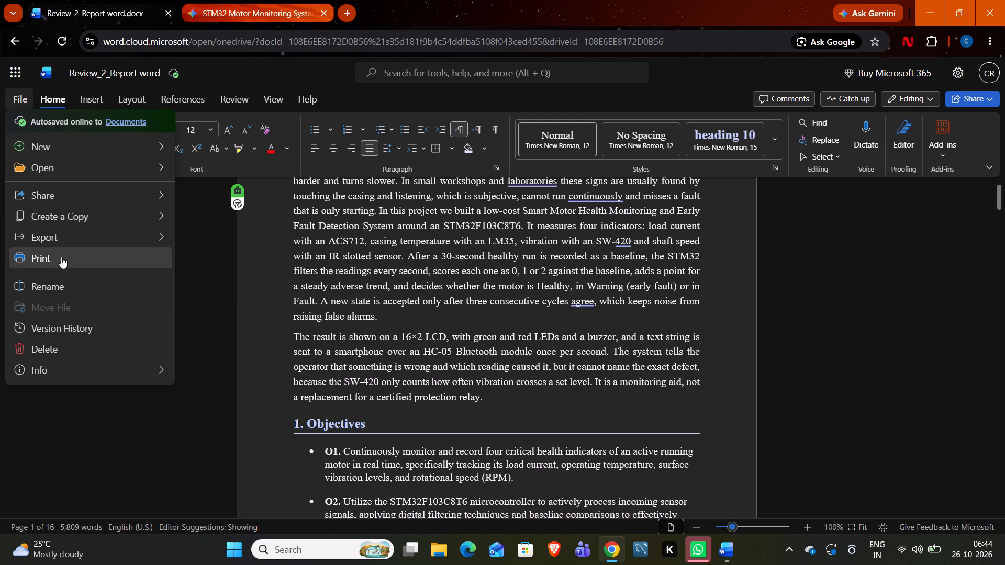
left_click(61, 257)
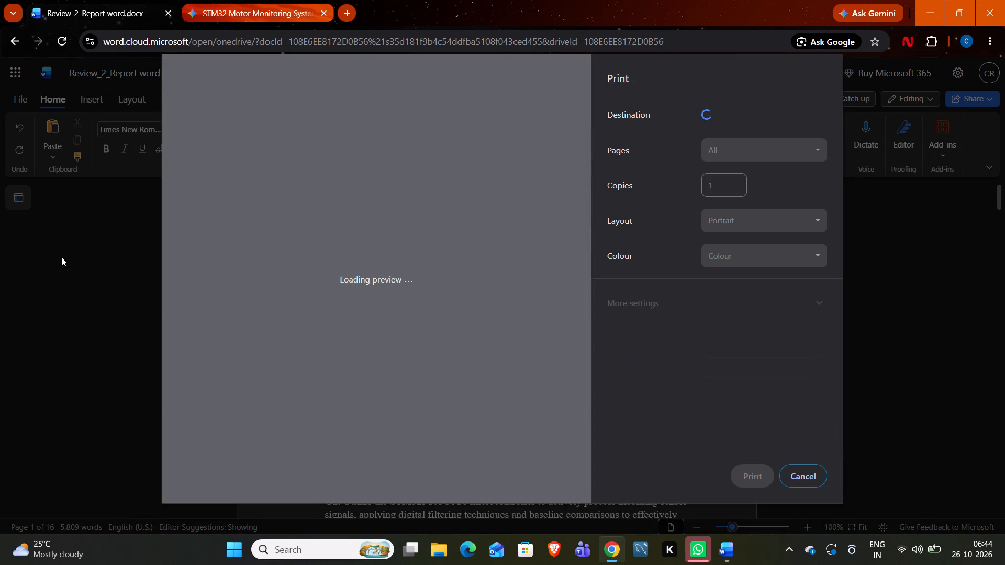
scroll(250, 293, "down", 2)
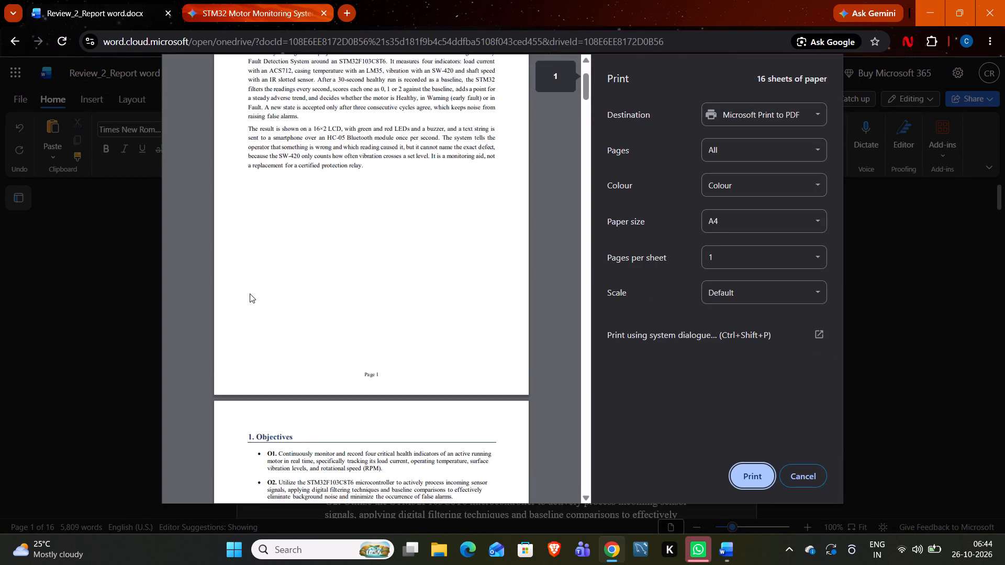
scroll(250, 293, "down", 1)
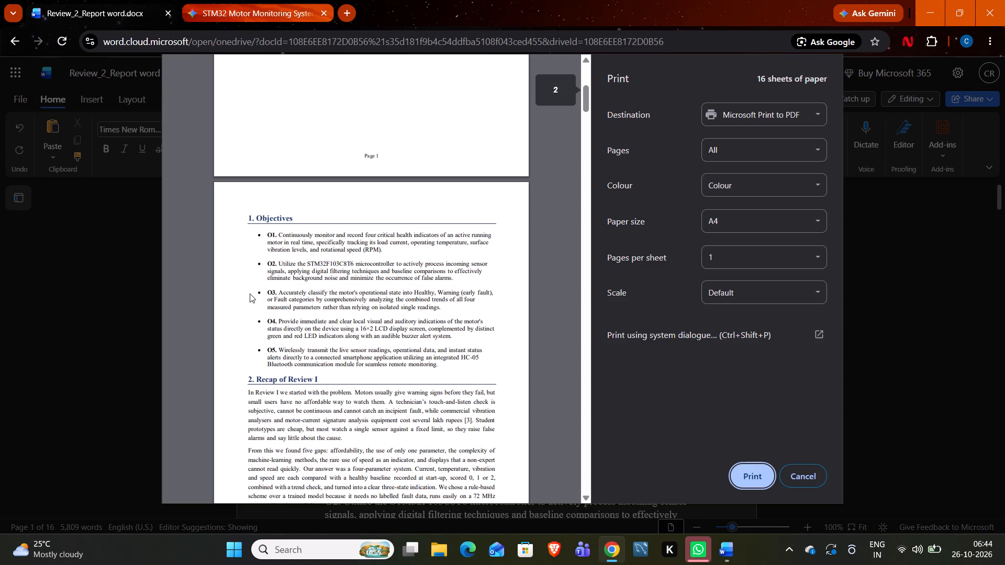
left_click(803, 478)
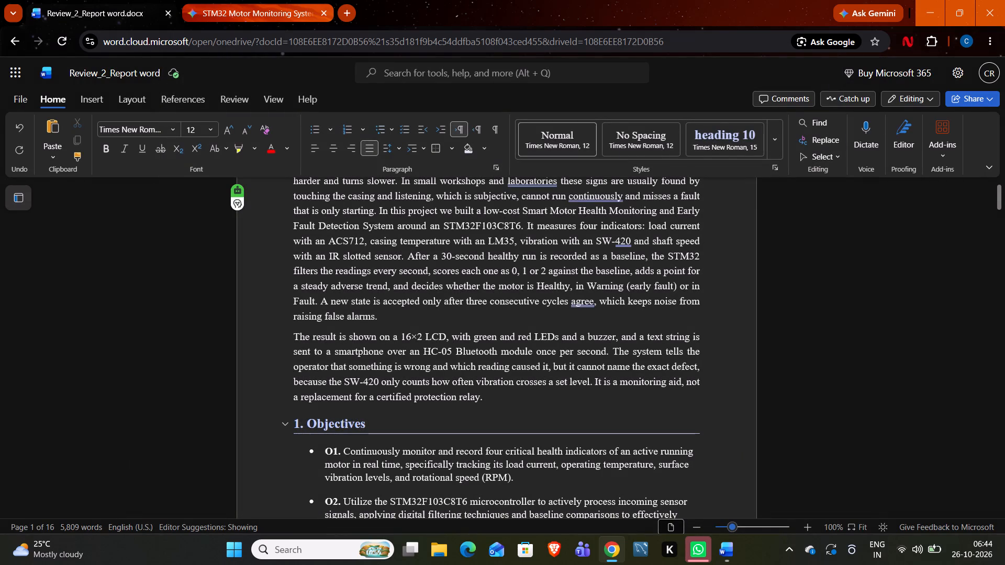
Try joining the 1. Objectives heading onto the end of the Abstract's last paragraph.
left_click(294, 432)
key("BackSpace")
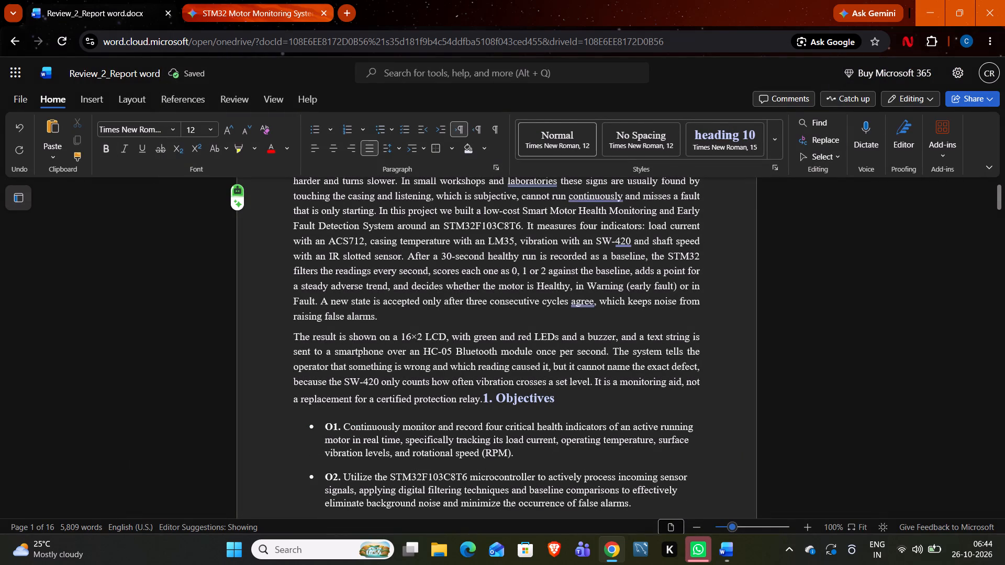
Preview the report for printing to check page 1 with the joined 1. Objectives heading, and close the preview without printing.
left_click(10, 96)
left_click(72, 264)
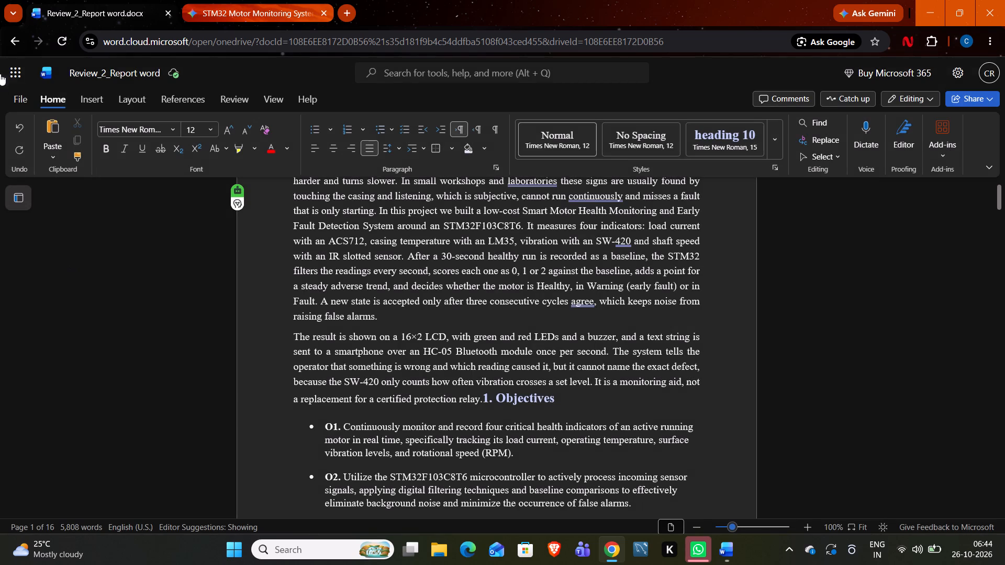
left_click(19, 101)
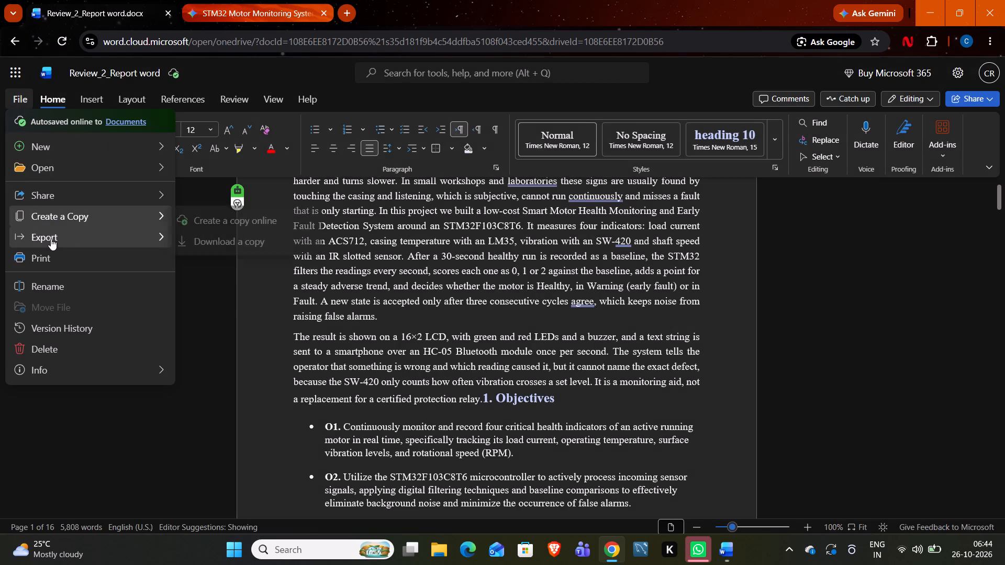
left_click(51, 256)
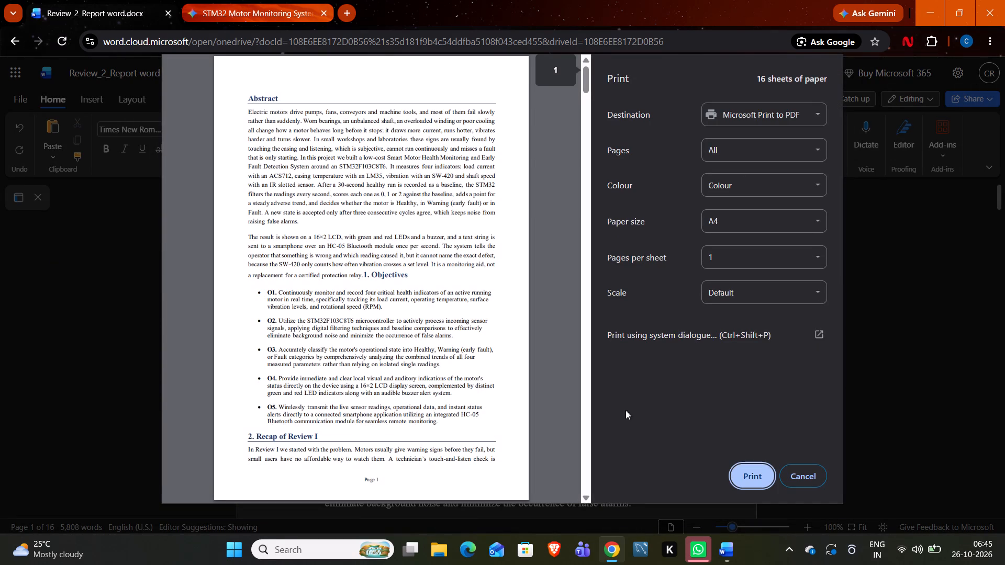
left_click(802, 462)
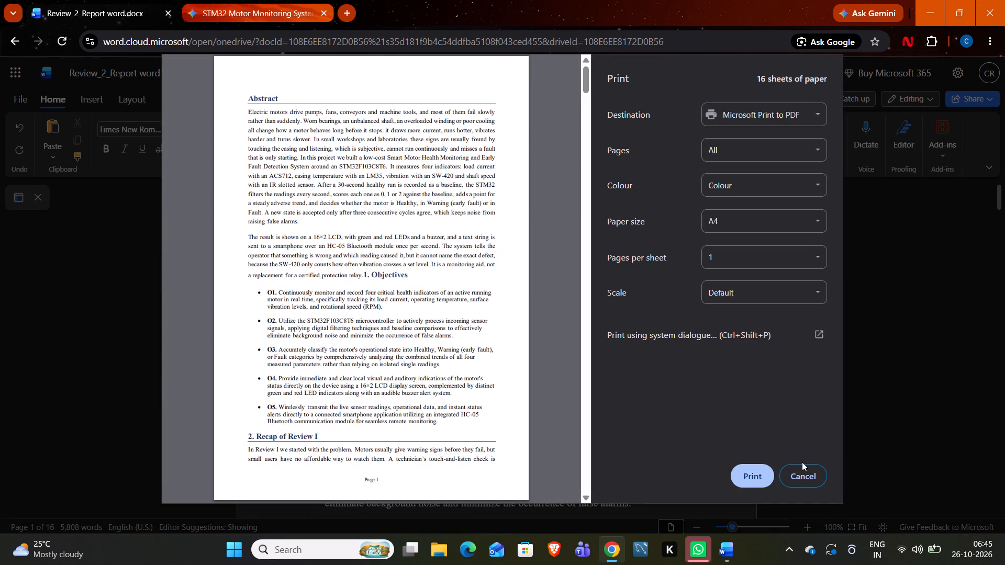
left_click(800, 472)
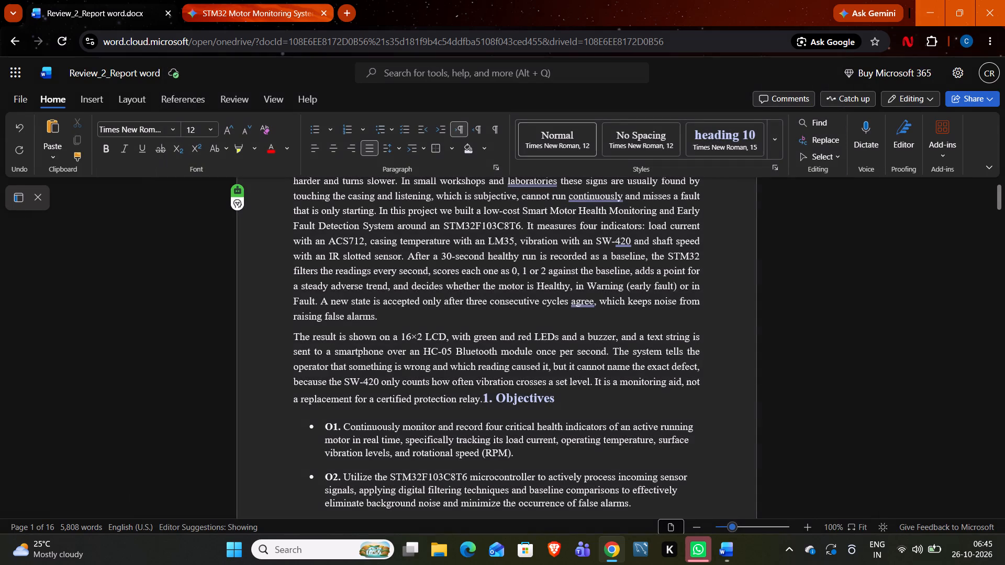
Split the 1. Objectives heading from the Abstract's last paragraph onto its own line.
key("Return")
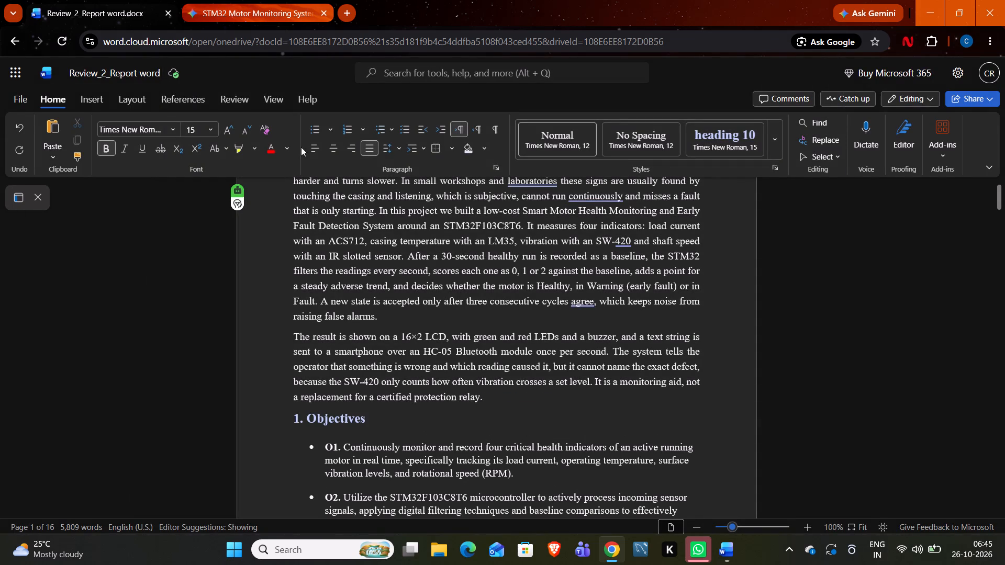
Preview the report for printing to check the page 1 layout with the separated heading, and close the preview without printing.
left_click(18, 92)
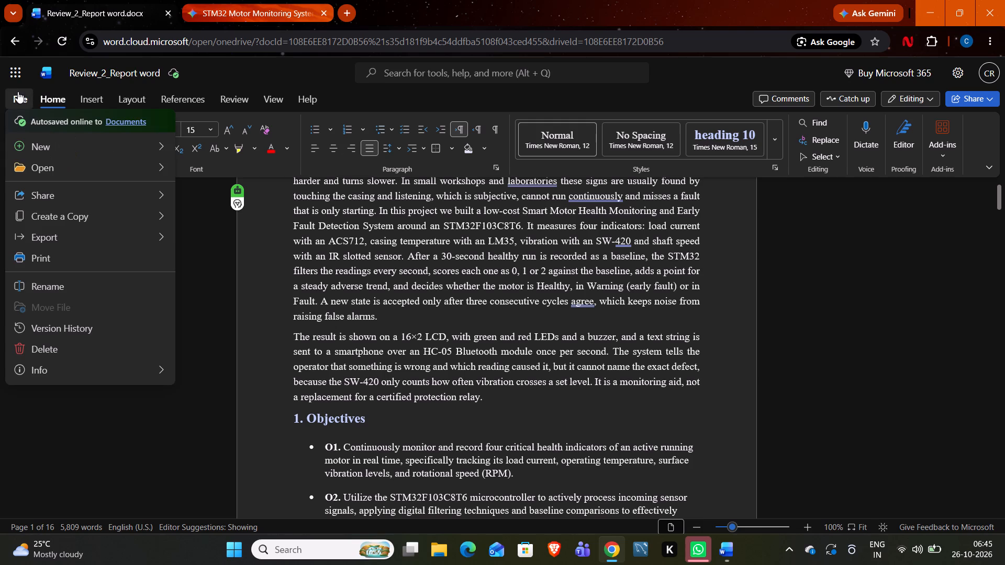
left_click_drag(63, 245, 65, 267)
left_click(65, 267)
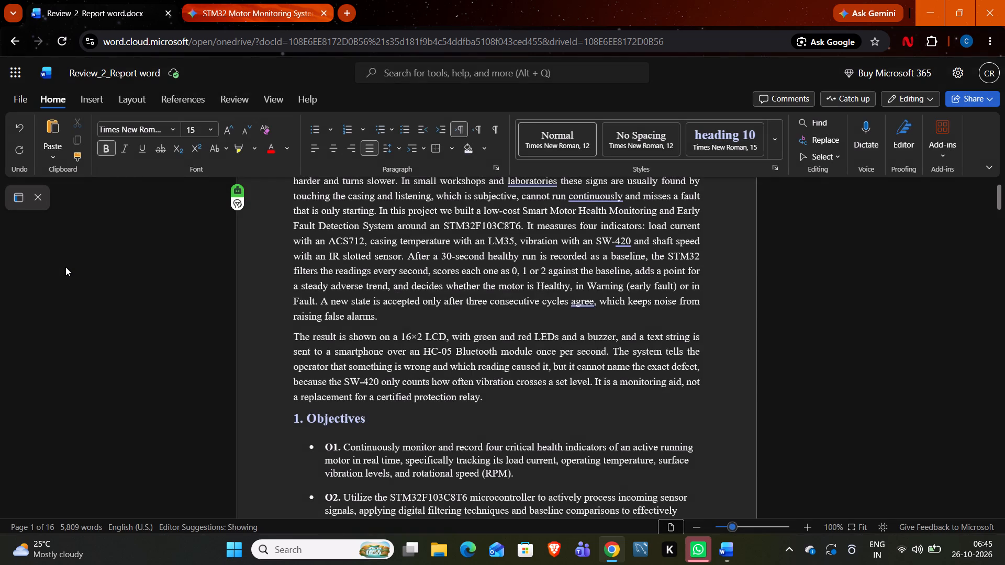
left_click(6, 98)
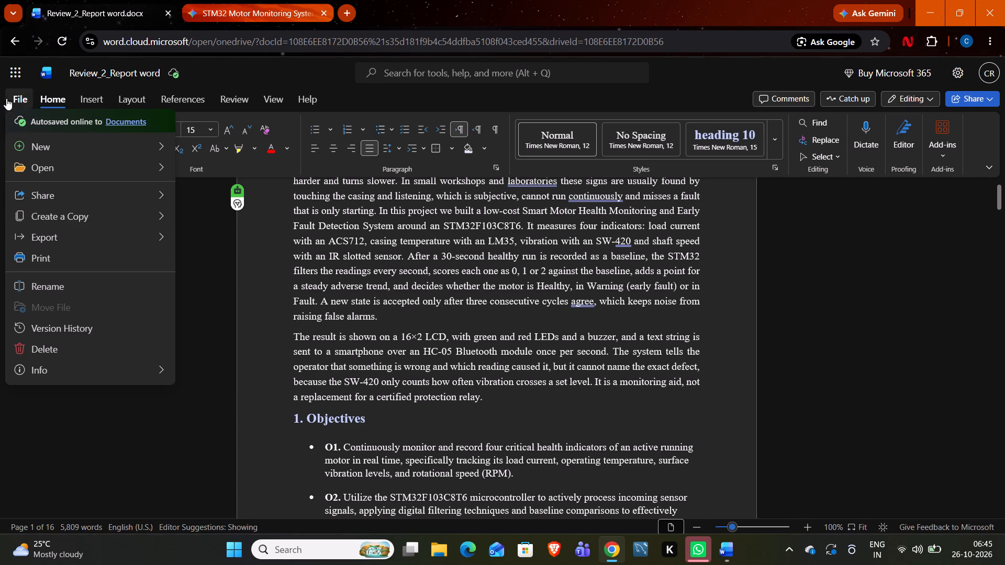
left_click(59, 253)
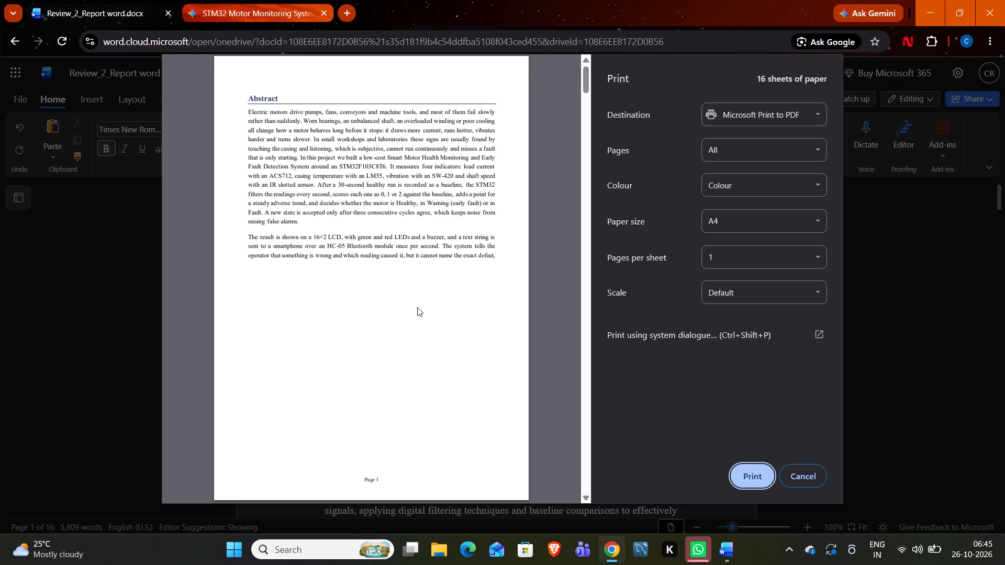
left_click(802, 473)
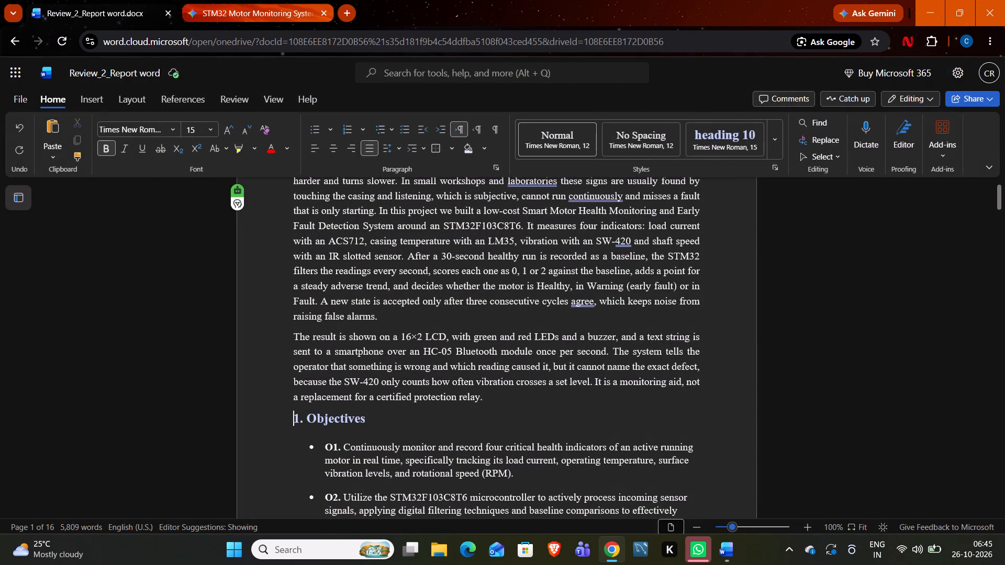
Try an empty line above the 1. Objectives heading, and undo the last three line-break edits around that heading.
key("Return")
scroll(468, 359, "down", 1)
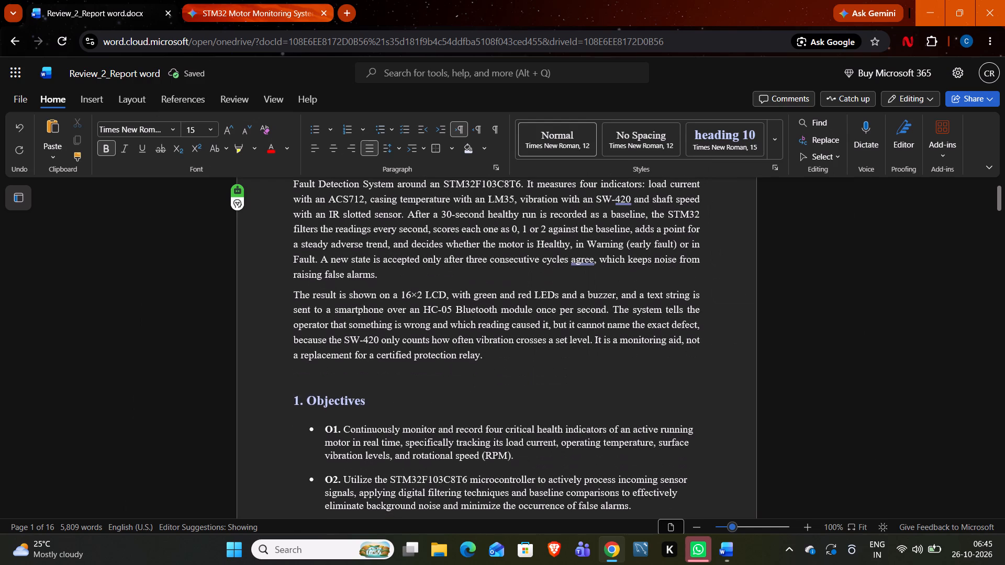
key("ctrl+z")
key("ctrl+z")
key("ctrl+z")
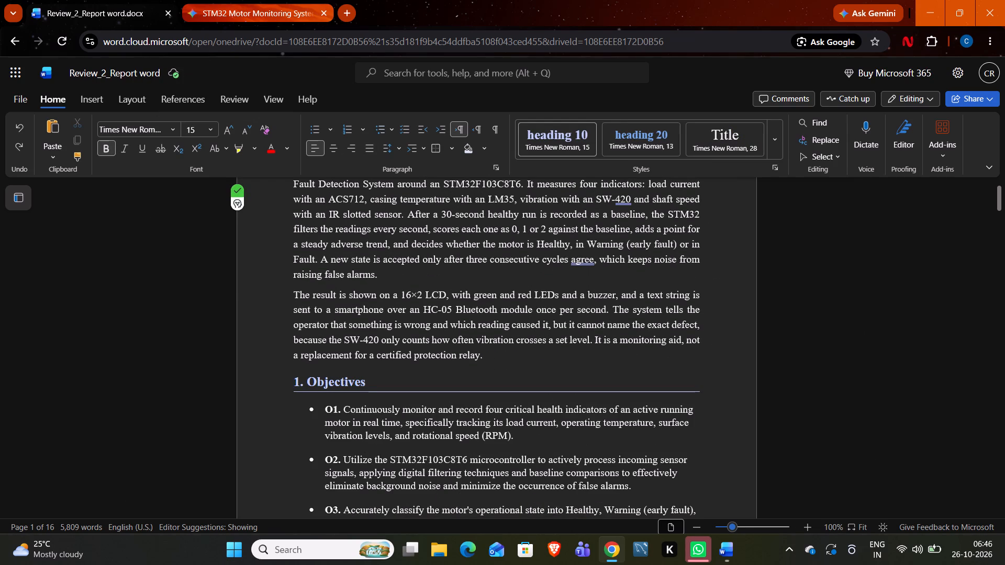
Join the Abstract's last paragraph, starting "The result is shown", onto the end of the paragraph before it.
left_click(288, 292)
key("BackSpace")
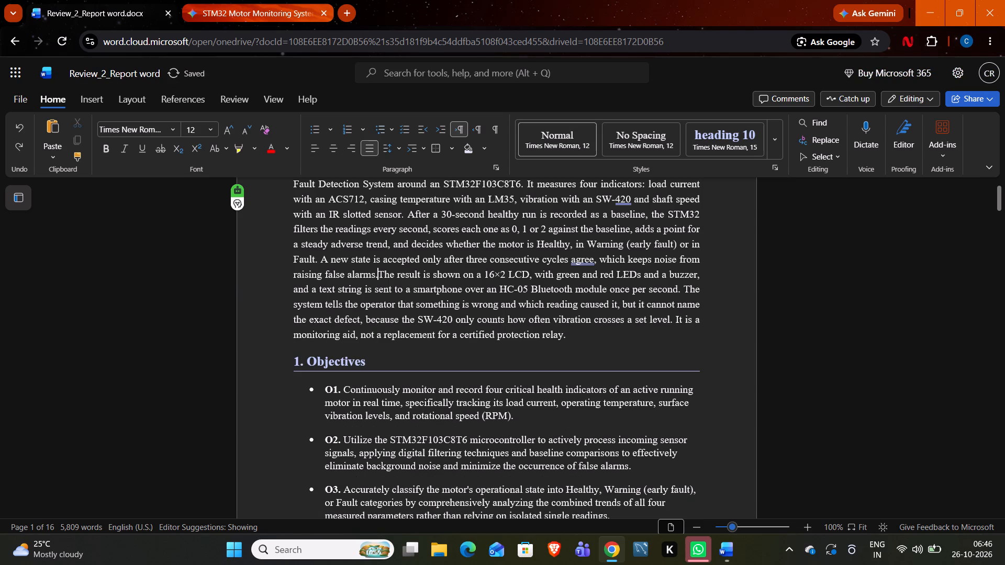
scroll(288, 292, "up", 2)
scroll(288, 292, "down", 1)
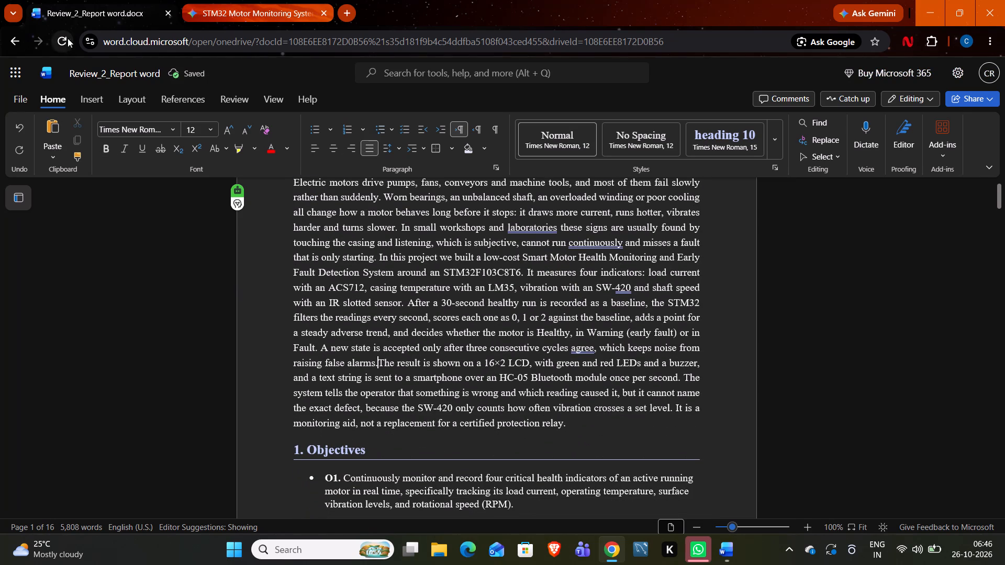
Preview the report for printing, check how the Abstract and 1. Objectives fit on page 1, and close the preview without printing.
left_click(16, 98)
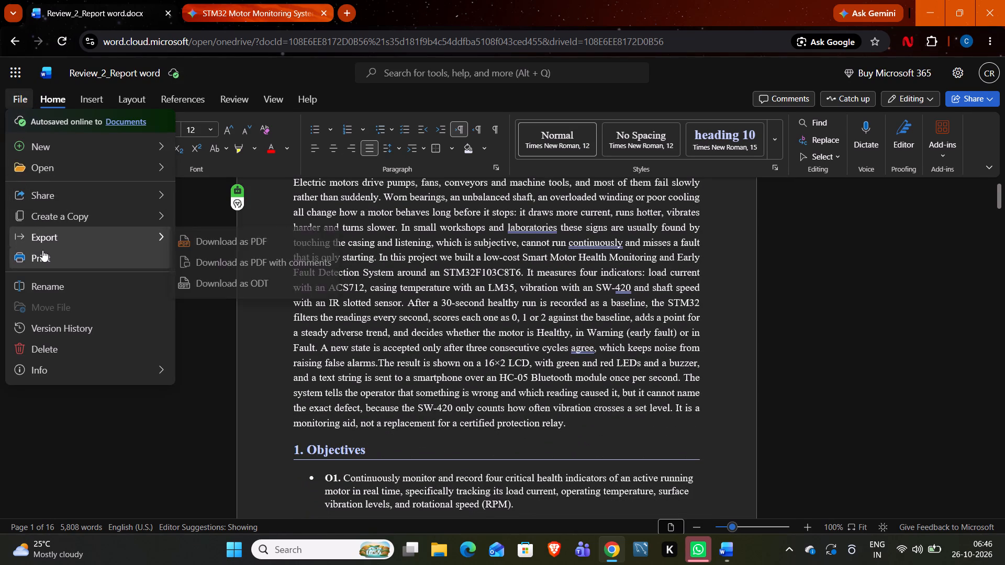
left_click(42, 250)
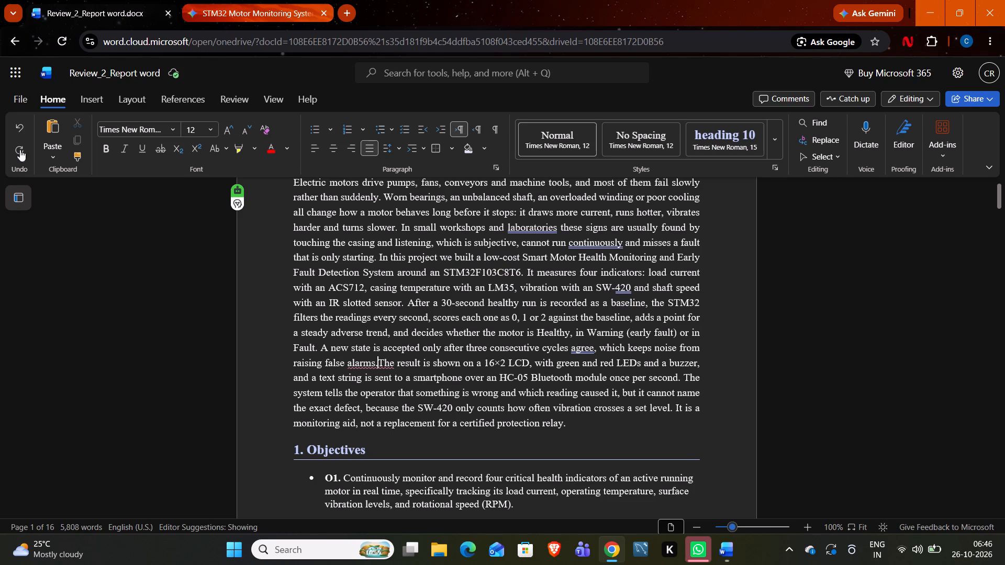
left_click(15, 102)
left_click(63, 266)
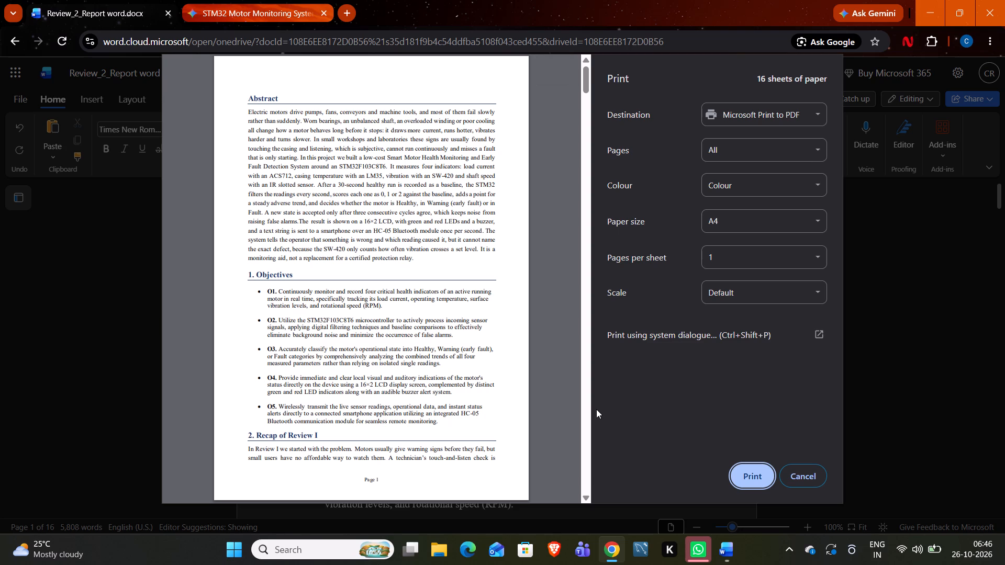
left_click(788, 479)
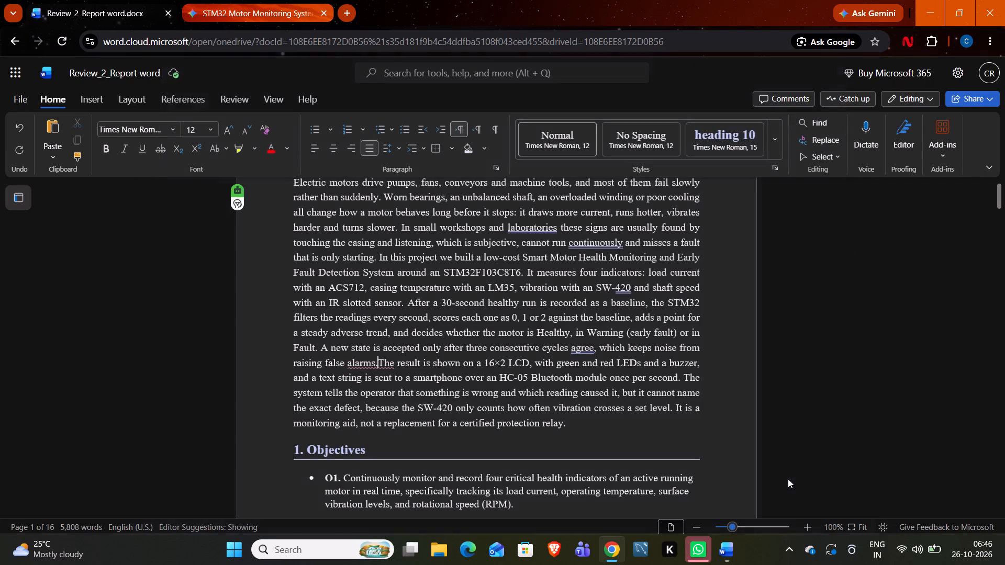
Examine the end of page 1 in the document, below objective O5.
scroll(508, 382, "down", 4)
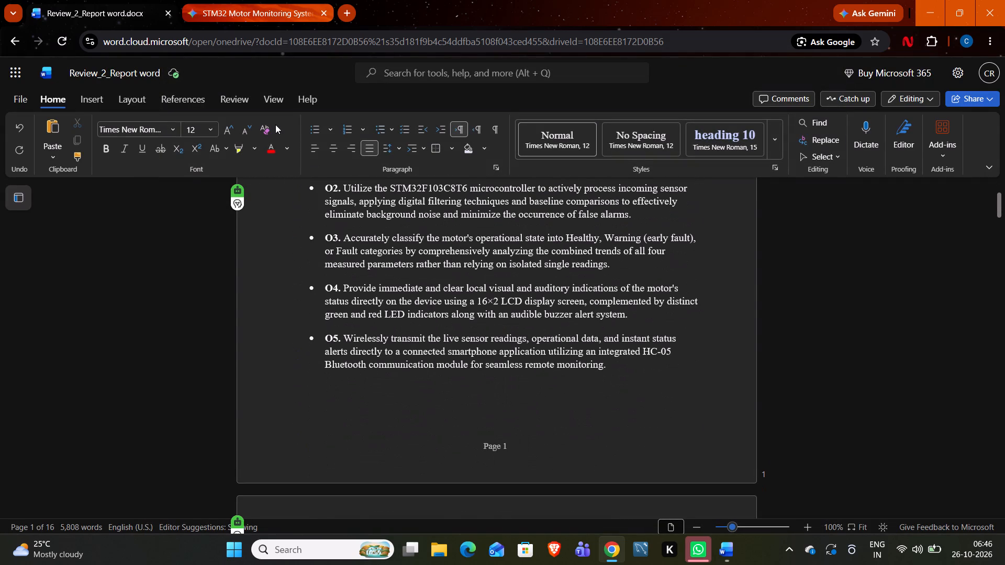
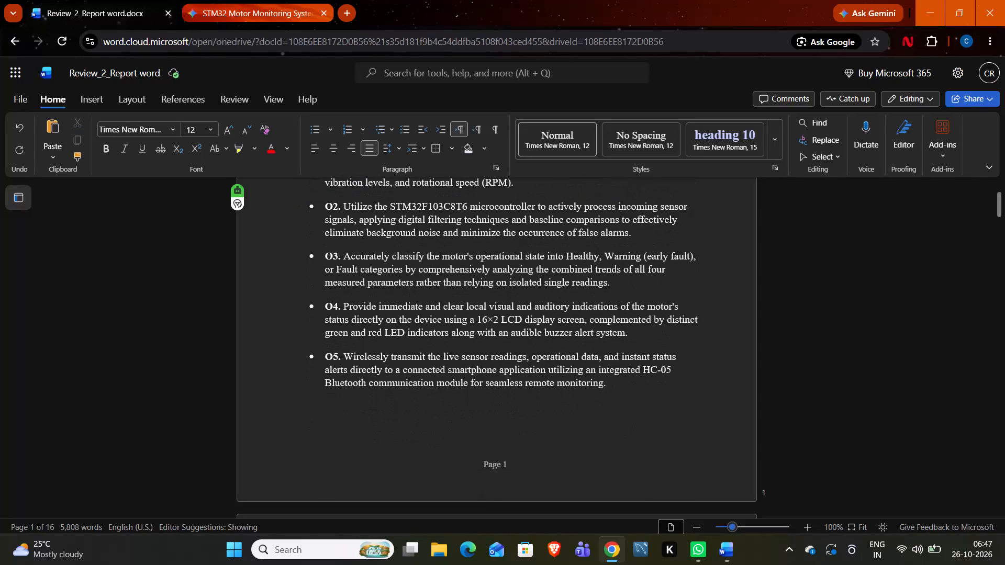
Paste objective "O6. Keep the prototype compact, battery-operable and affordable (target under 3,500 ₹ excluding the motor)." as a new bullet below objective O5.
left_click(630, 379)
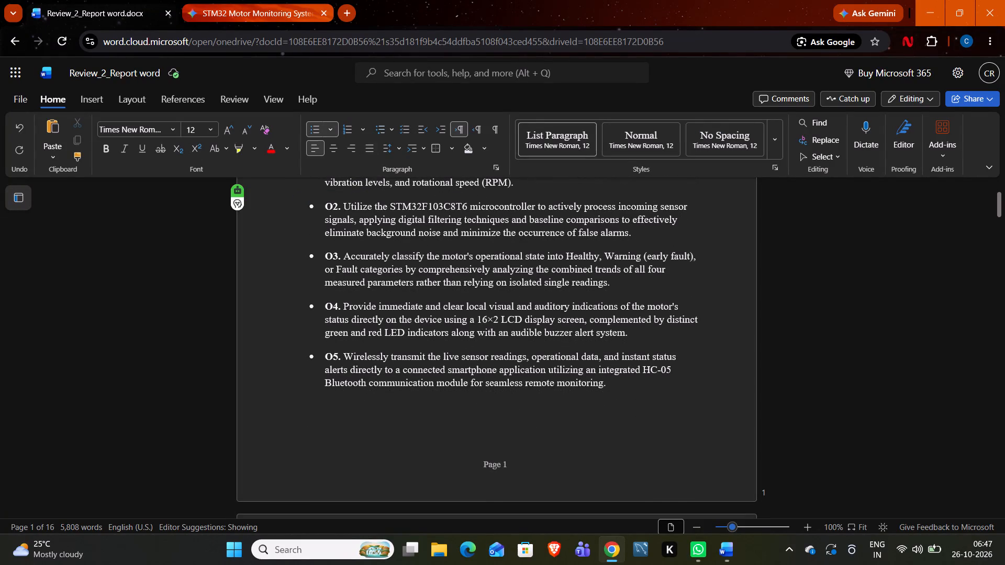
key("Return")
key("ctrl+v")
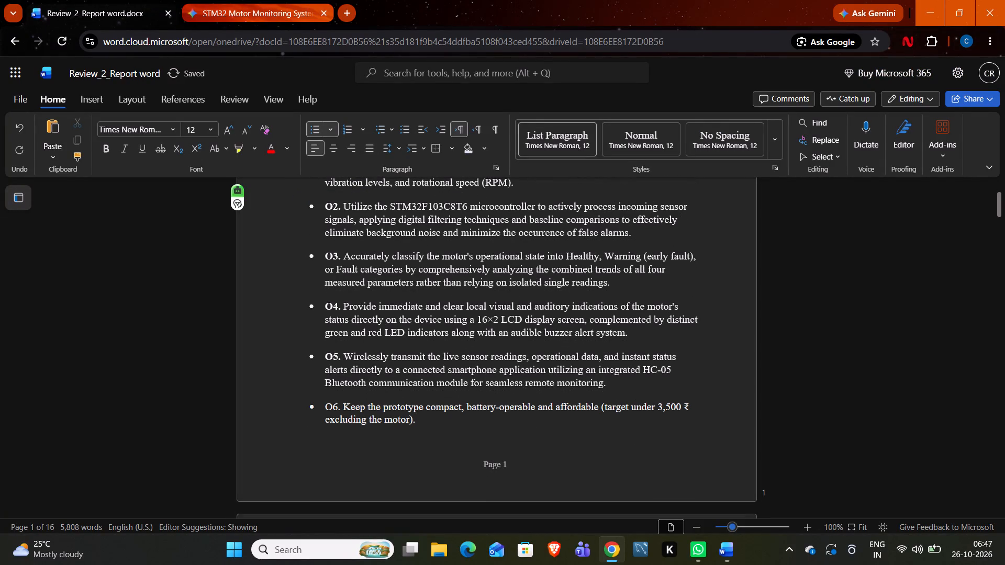
Preview the report for printing, check whether 1. Objectives fits below the Abstract on page 1, and close the preview without printing.
left_click(12, 97)
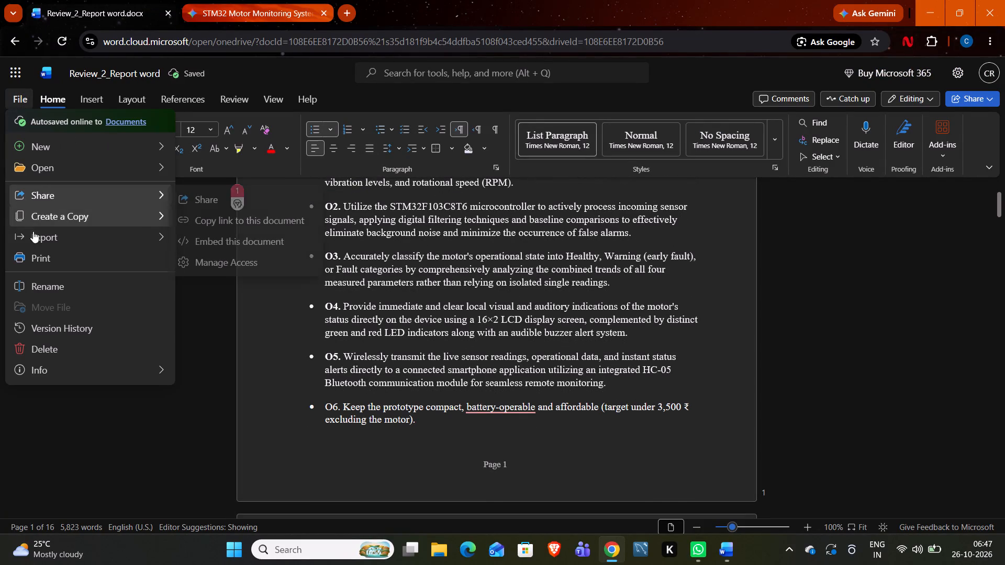
left_click(44, 257)
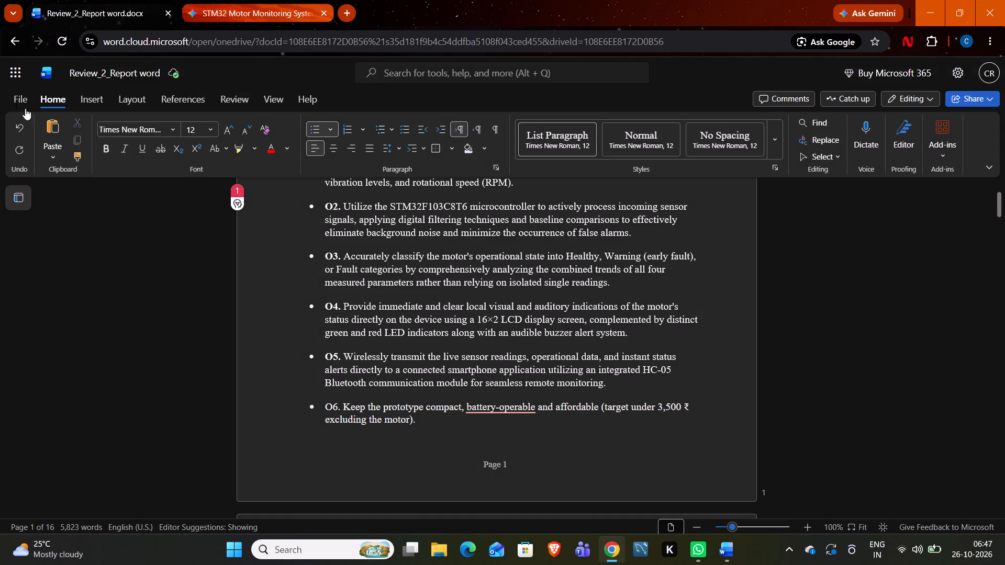
left_click(31, 110)
left_click(25, 102)
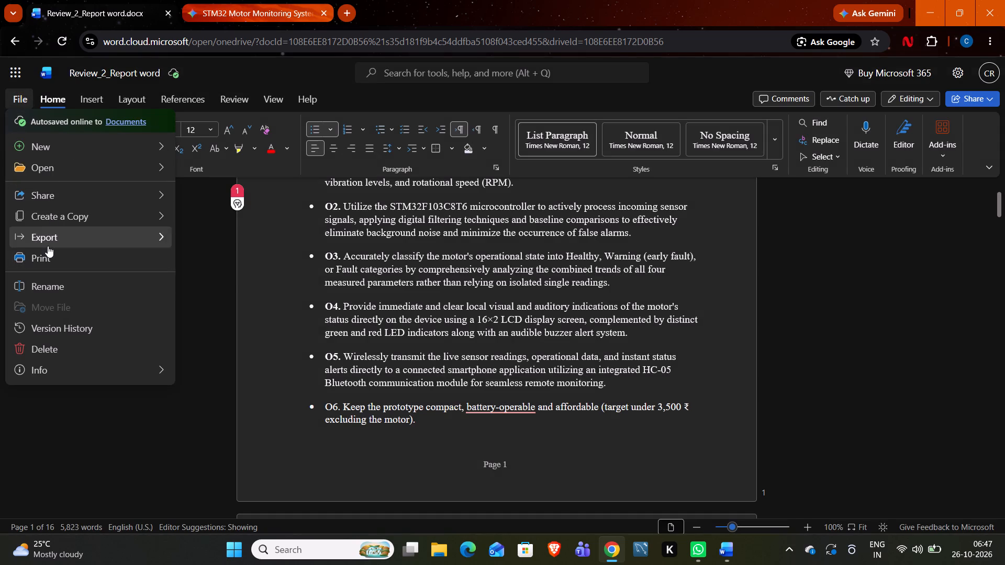
left_click(48, 246)
left_click(46, 259)
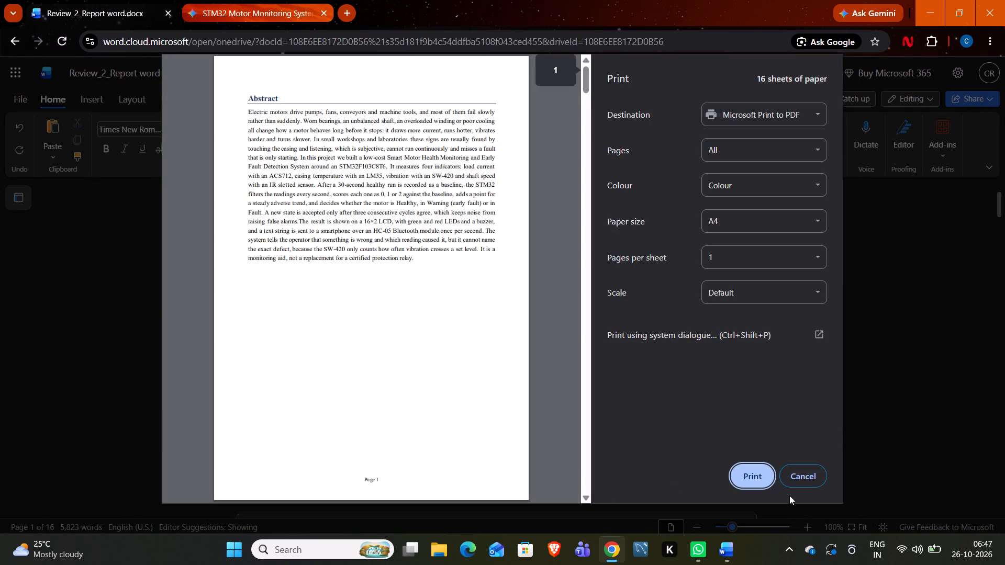
left_click(797, 489)
left_click(804, 478)
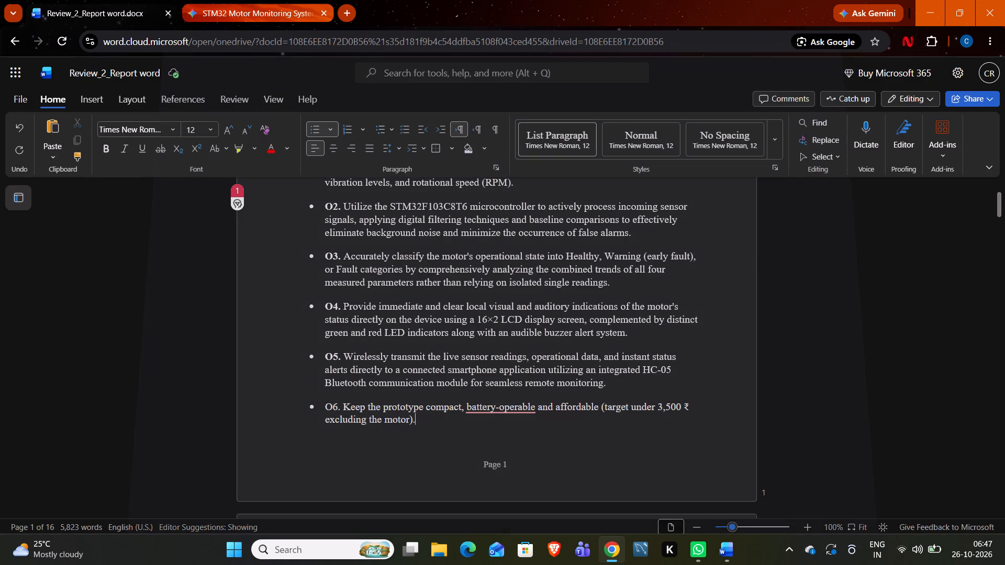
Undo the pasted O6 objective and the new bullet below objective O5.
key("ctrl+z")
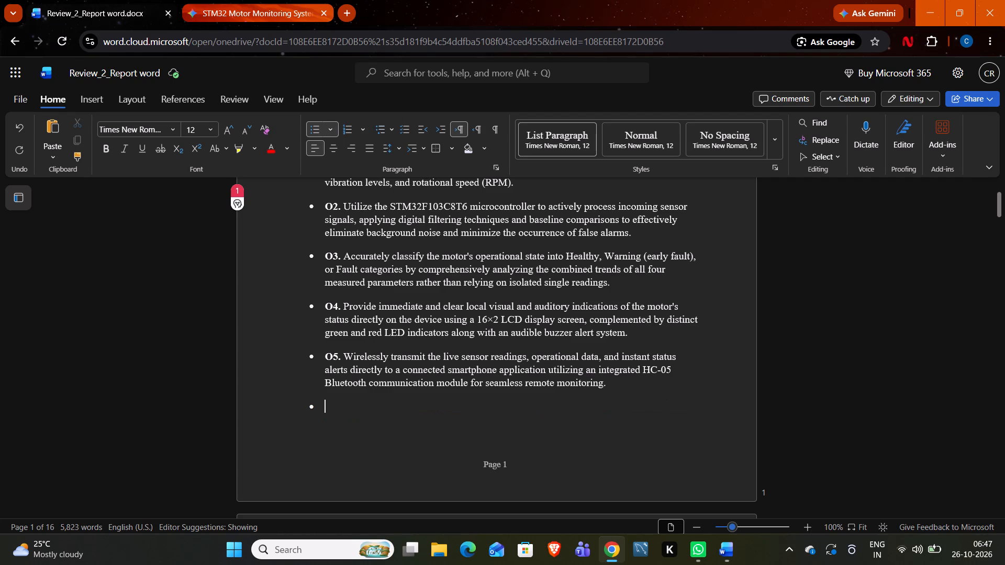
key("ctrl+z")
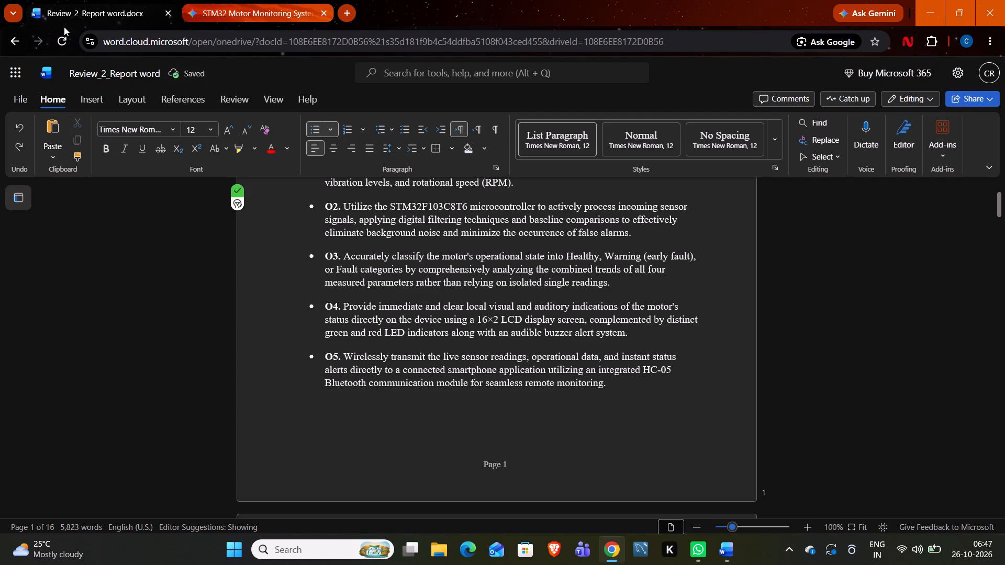
Preview the report for printing again, check how page 1 is filled, and close the preview without printing.
left_click(26, 99)
left_click(36, 250)
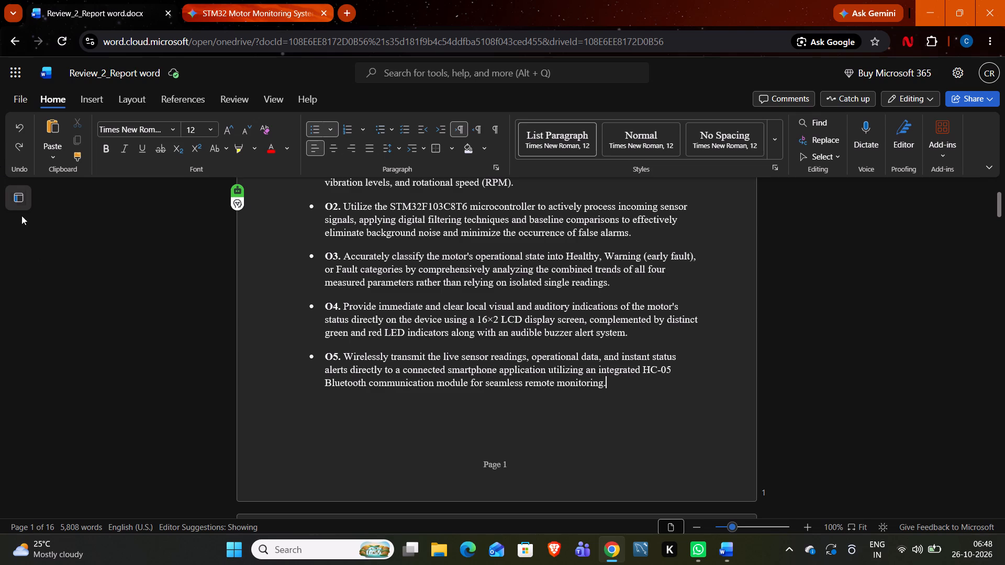
left_click(21, 97)
left_click(82, 251)
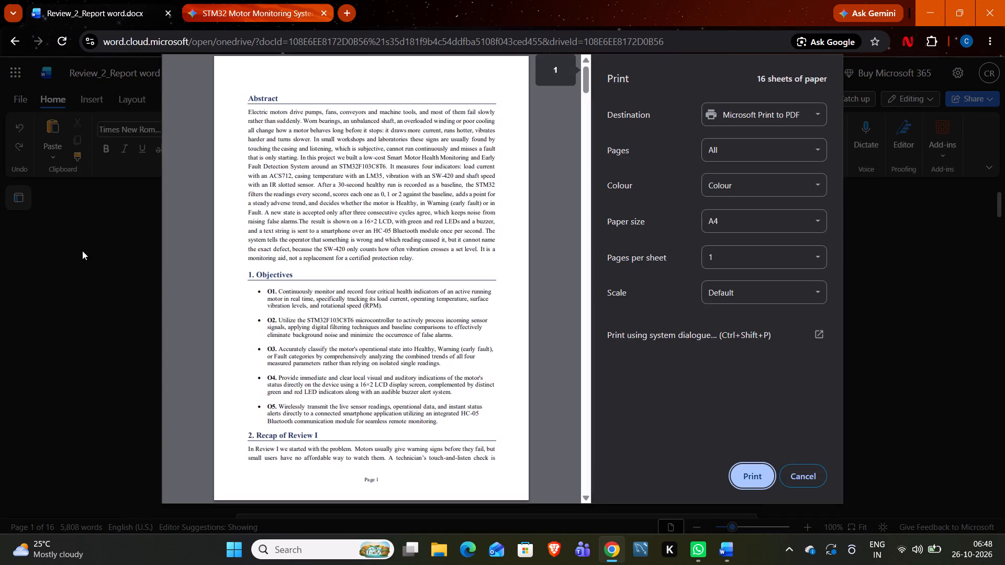
left_click(781, 479)
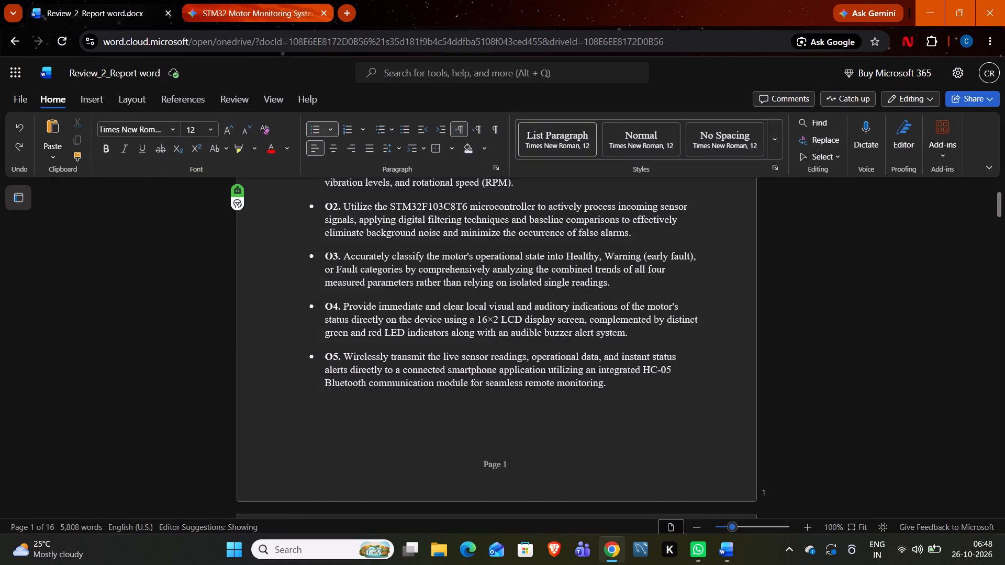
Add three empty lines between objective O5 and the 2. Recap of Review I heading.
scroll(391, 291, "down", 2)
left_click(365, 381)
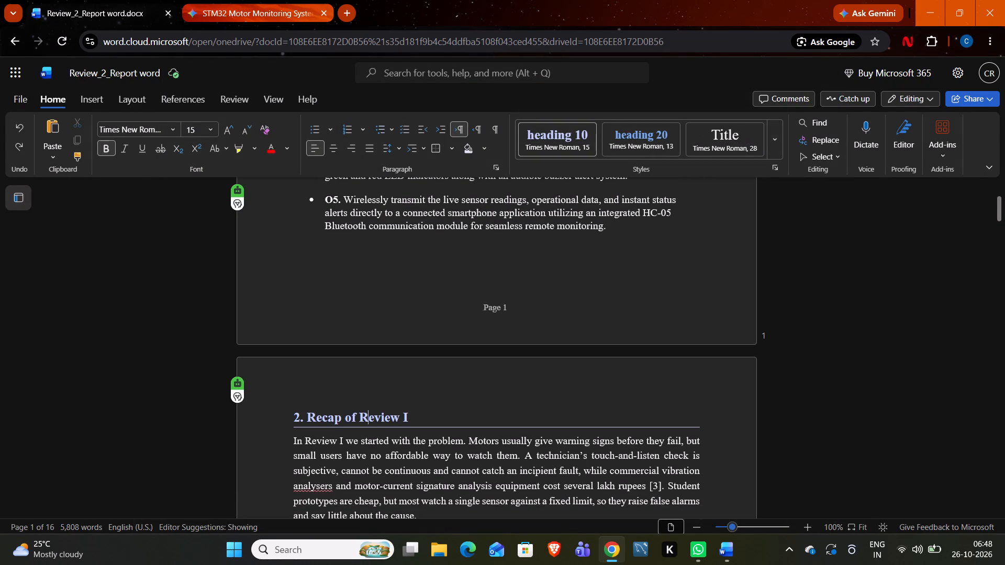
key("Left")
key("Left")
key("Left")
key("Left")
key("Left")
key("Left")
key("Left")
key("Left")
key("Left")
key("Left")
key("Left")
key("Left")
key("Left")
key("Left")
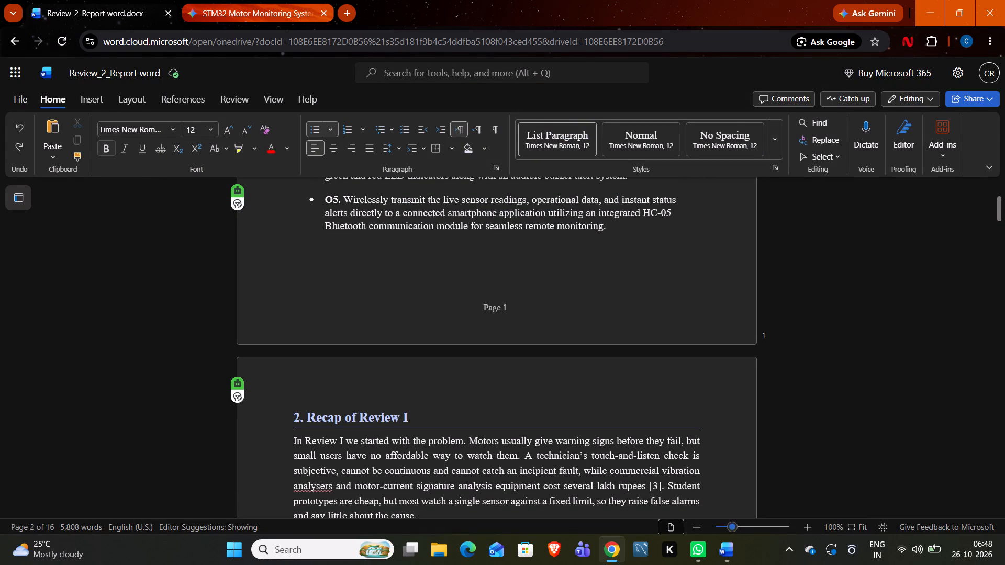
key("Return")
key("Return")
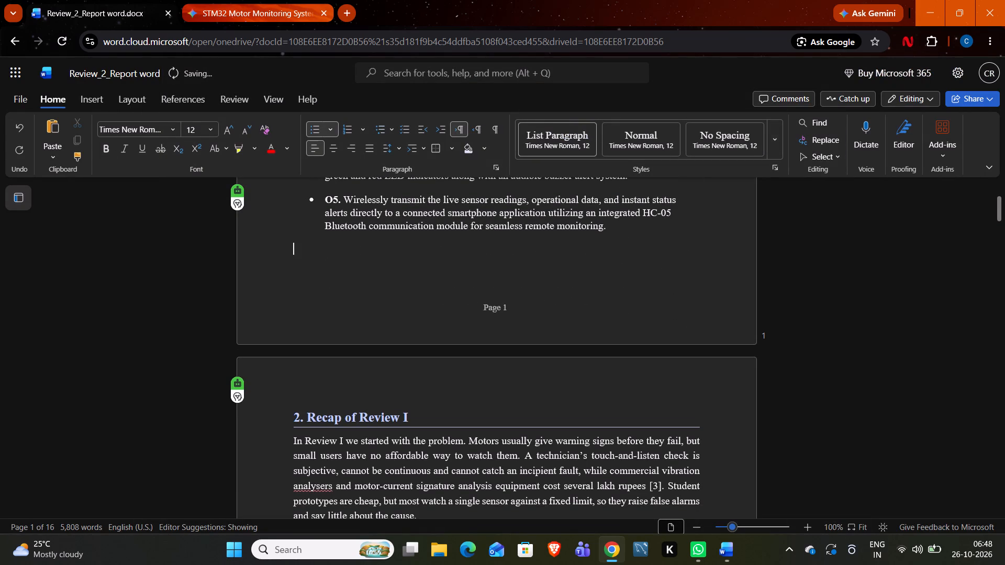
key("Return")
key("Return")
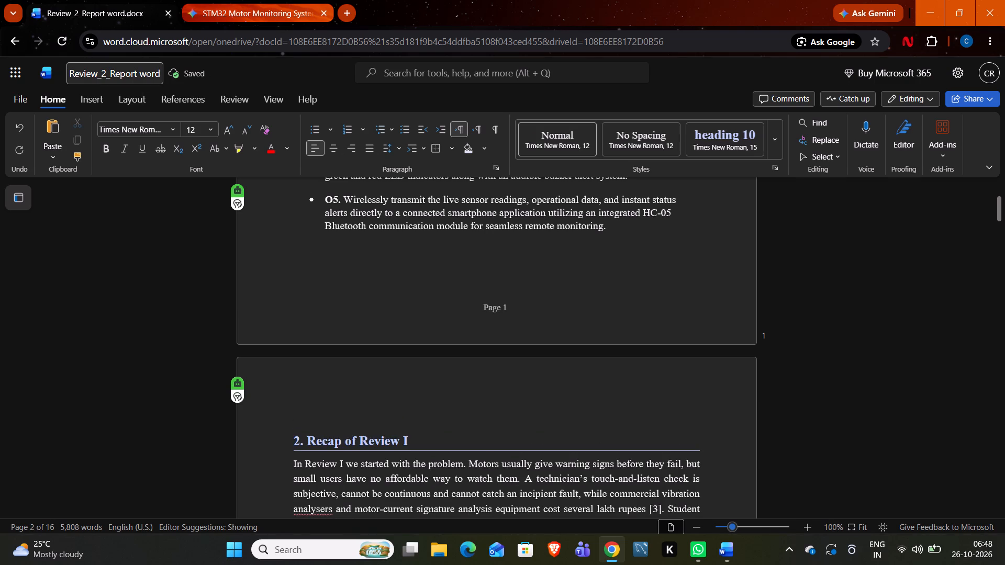
Preview the report for printing, check the layout of page 1, and close the preview without printing.
left_click(19, 91)
left_click(41, 254)
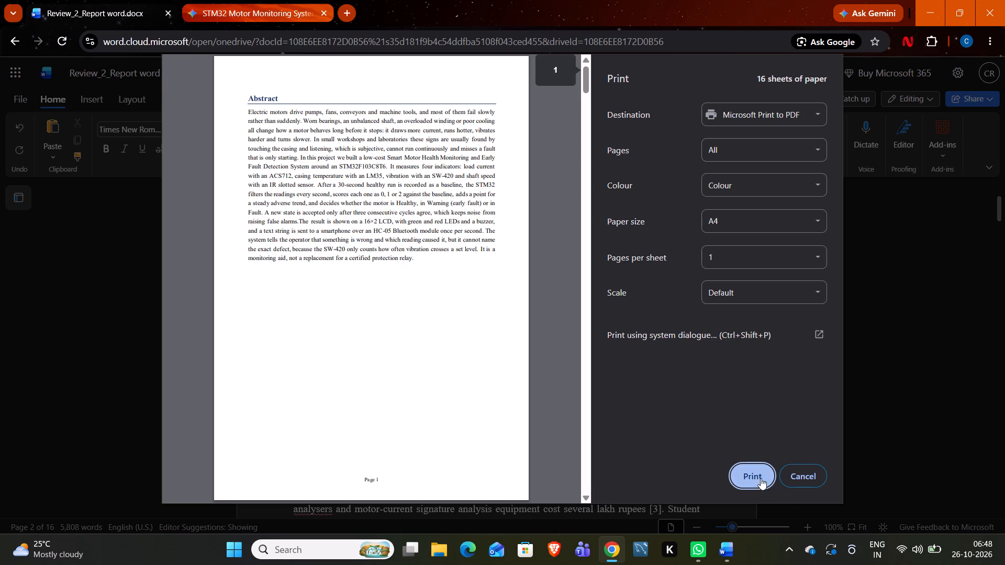
left_click(788, 465)
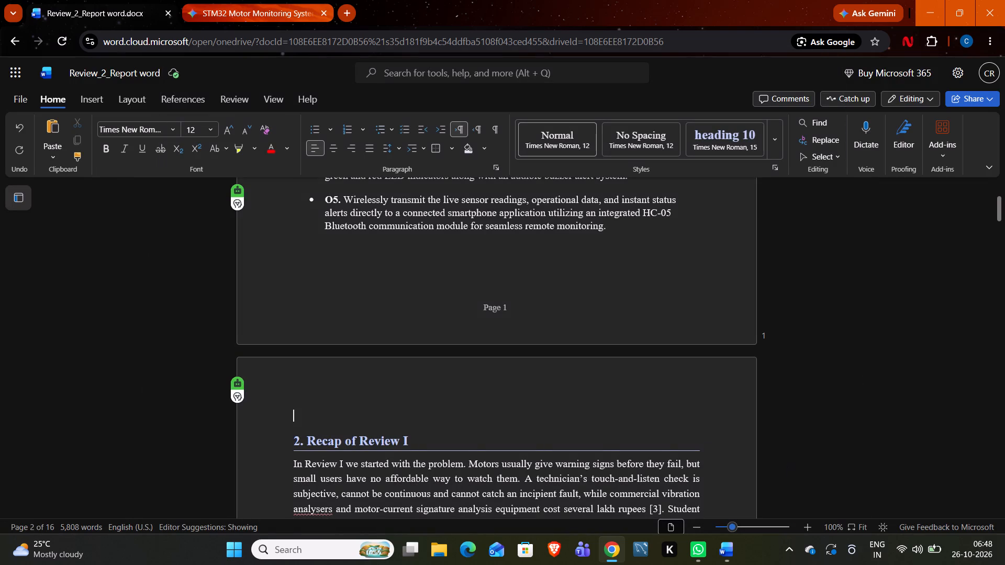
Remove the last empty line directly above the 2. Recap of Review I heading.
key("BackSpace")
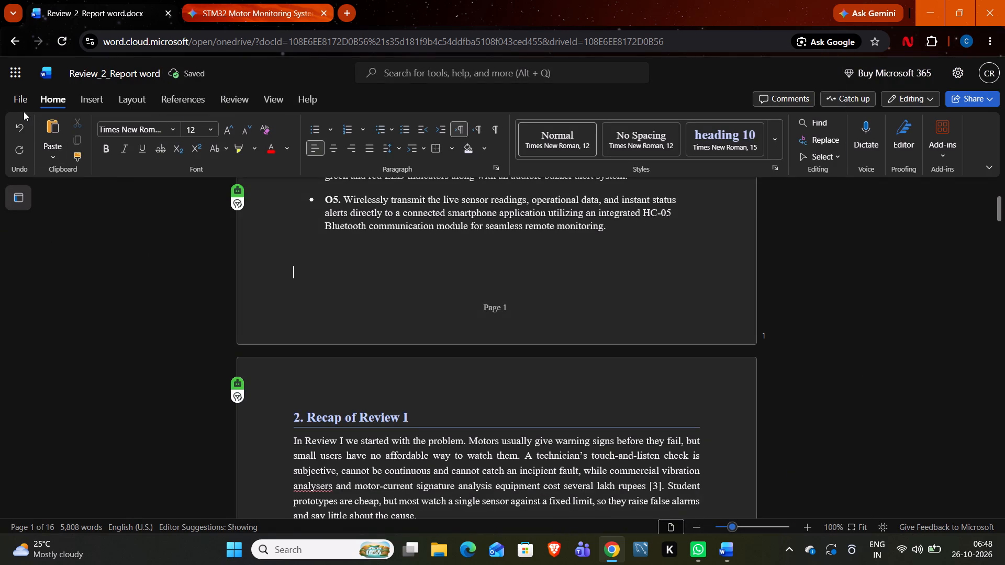
Preview the report for printing, compare how pages 1 and 2 split the Abstract, Objectives and Recap, and close the preview without printing.
left_click(21, 107)
left_click(71, 255)
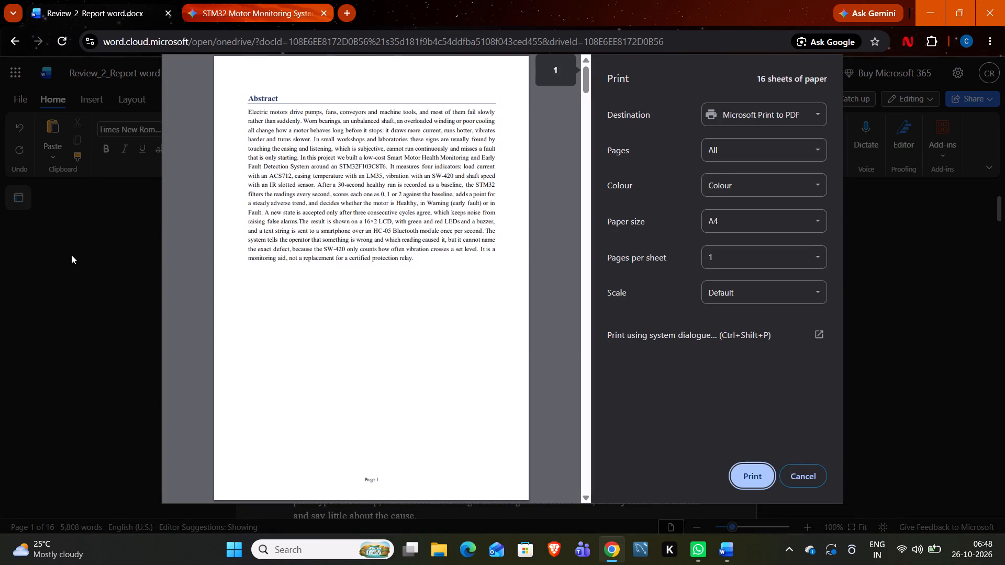
scroll(494, 256, "down", 3)
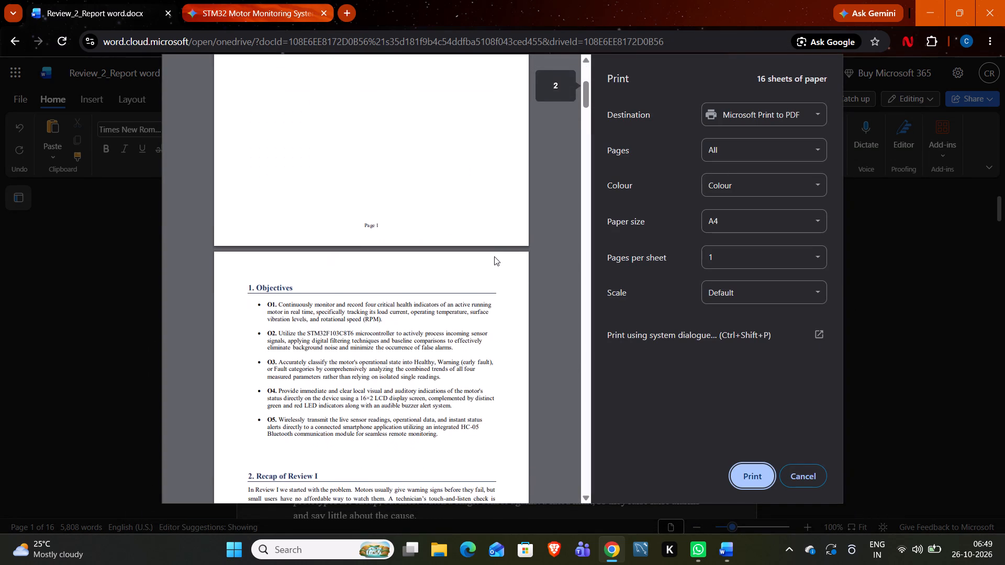
scroll(494, 256, "down", 3)
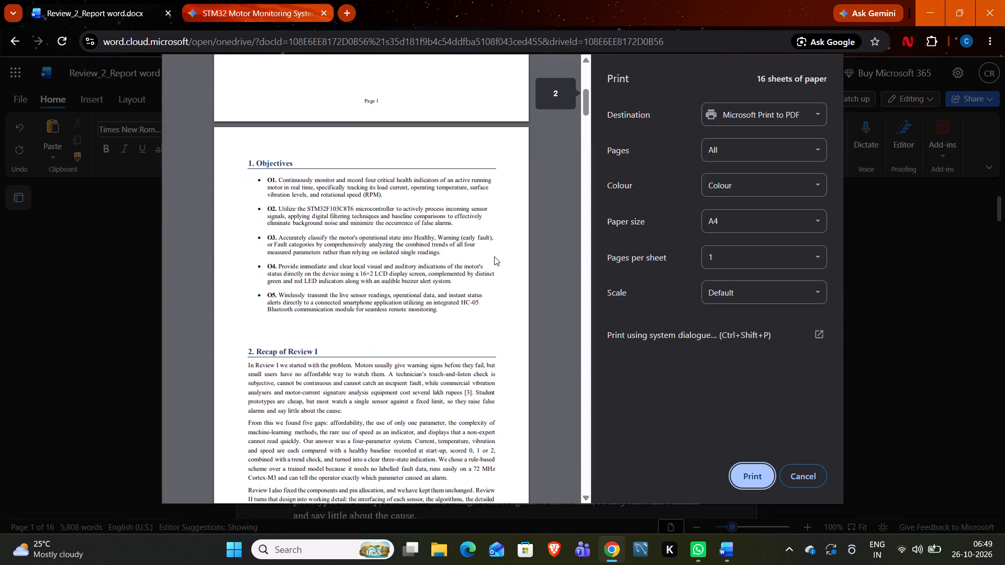
scroll(494, 256, "down", 1)
scroll(494, 256, "up", 4)
scroll(494, 256, "down", 3)
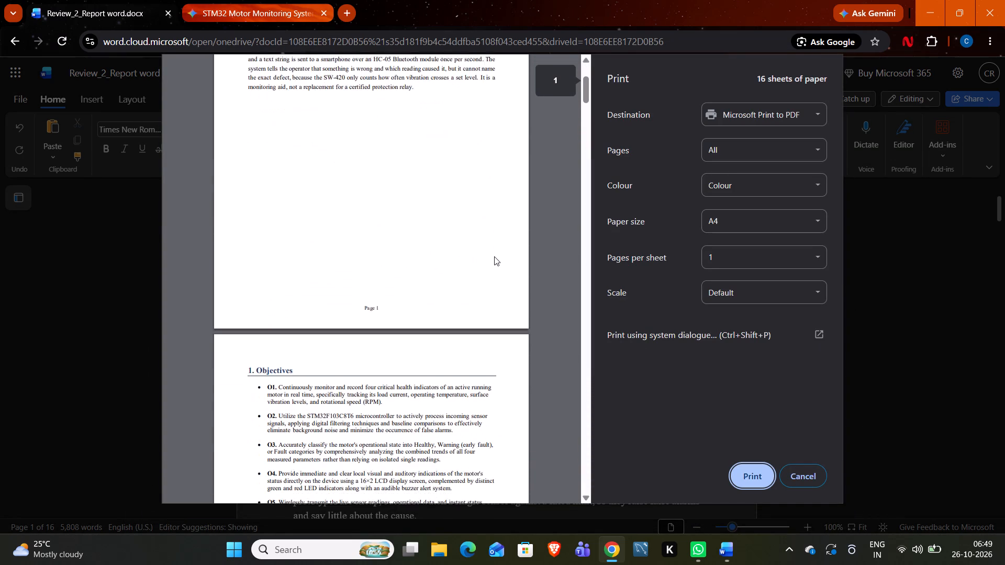
scroll(494, 256, "down", 3)
scroll(494, 256, "up", 1)
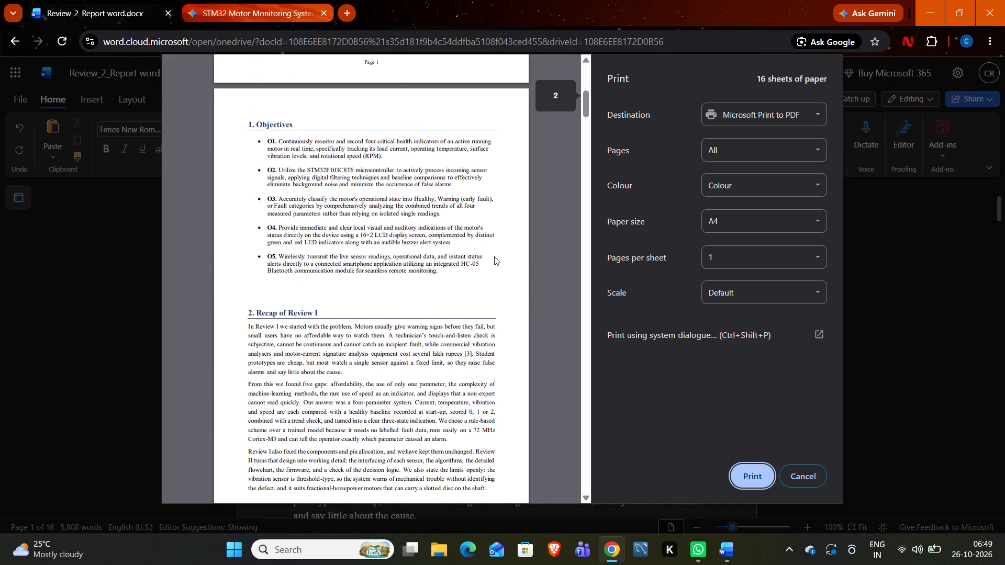
left_click(798, 473)
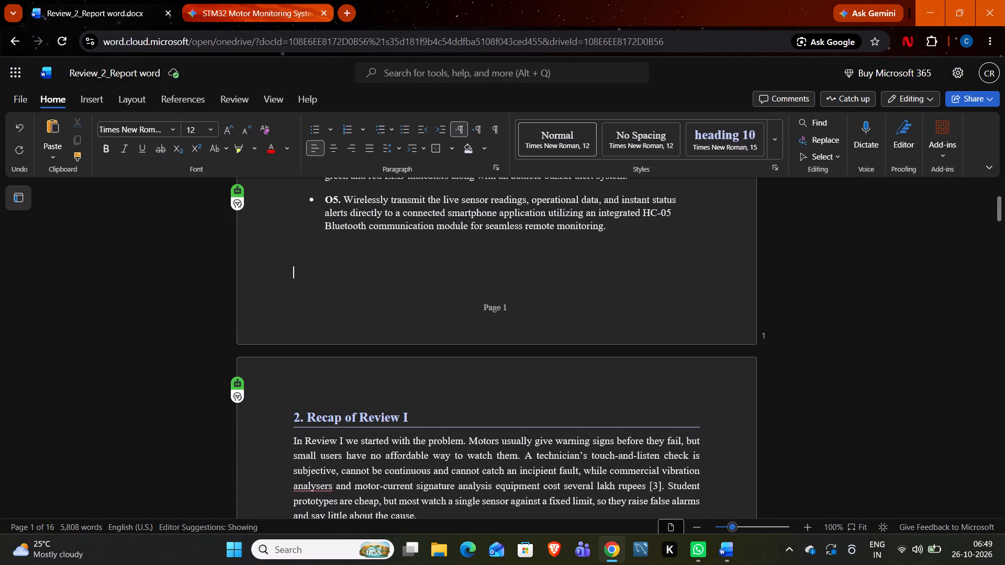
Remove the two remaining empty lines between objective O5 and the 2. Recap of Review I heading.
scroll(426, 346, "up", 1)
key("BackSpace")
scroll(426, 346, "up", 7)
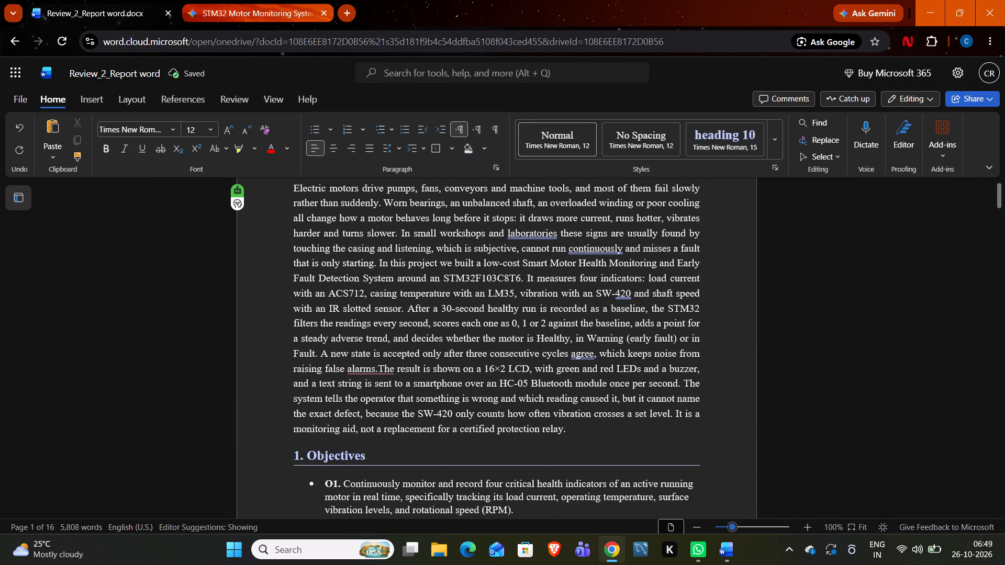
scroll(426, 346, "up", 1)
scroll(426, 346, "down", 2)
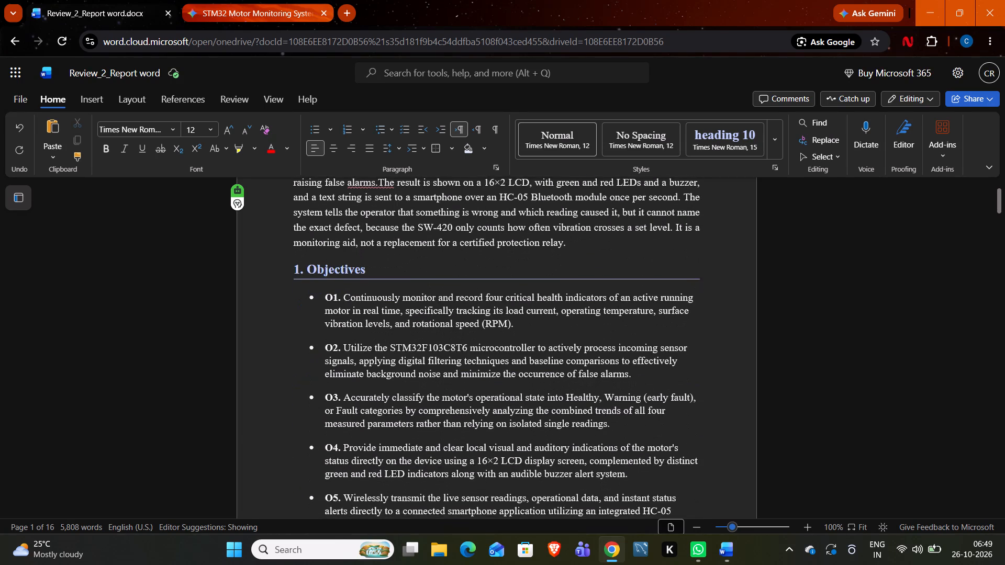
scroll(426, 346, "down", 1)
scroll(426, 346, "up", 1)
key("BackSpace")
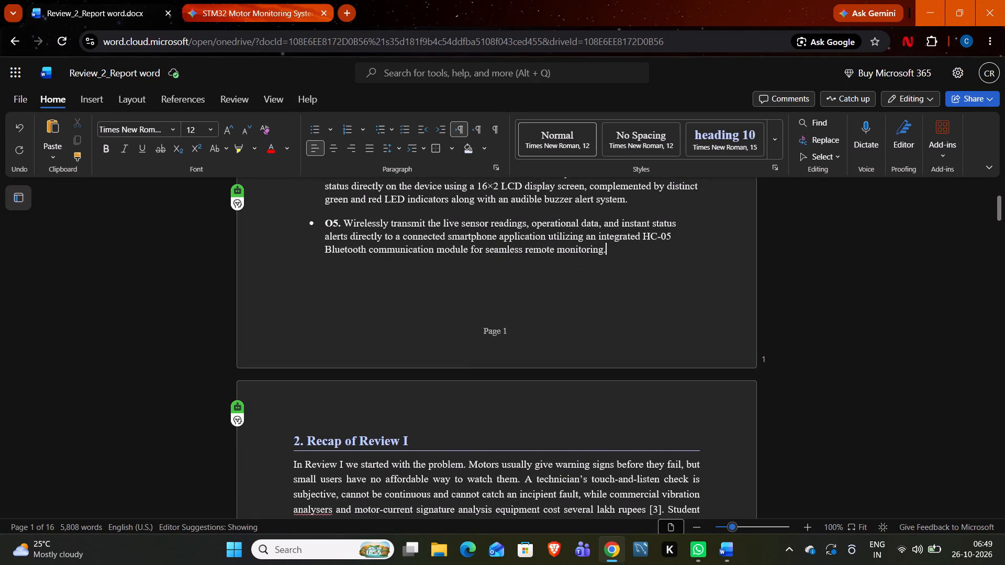
Preview the report for printing to check the layout of page 1.
scroll(426, 346, "up", 3)
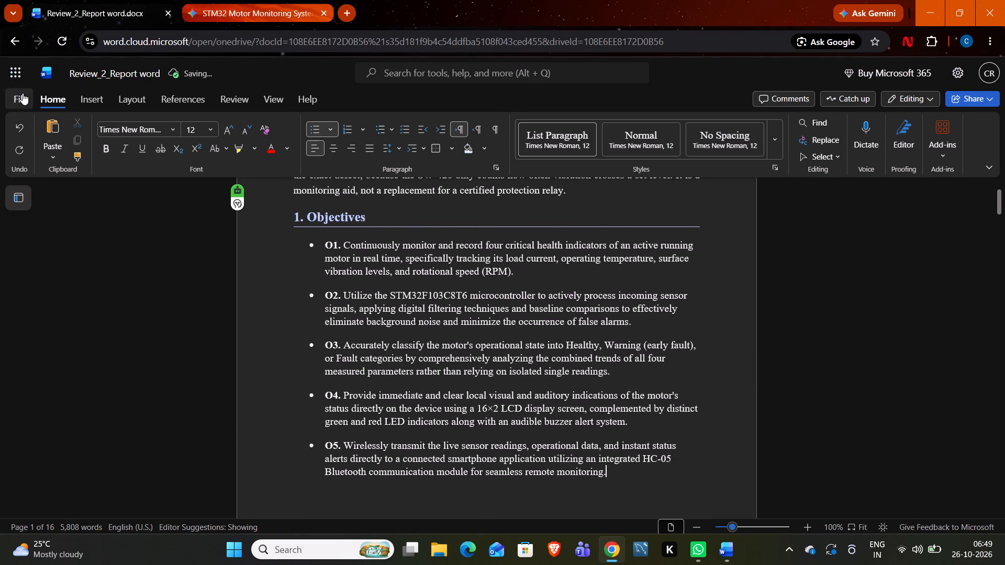
left_click(23, 93)
left_click(49, 253)
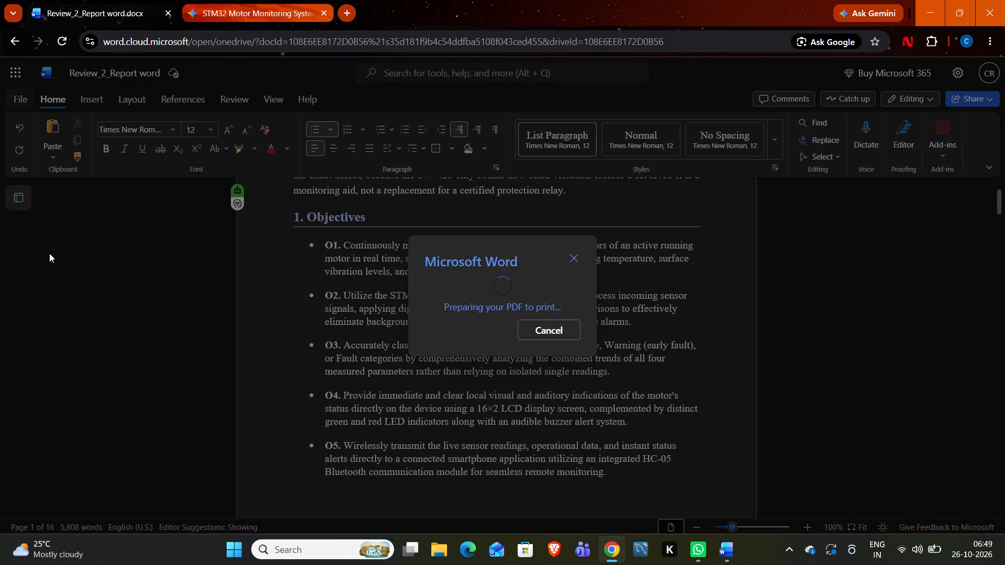
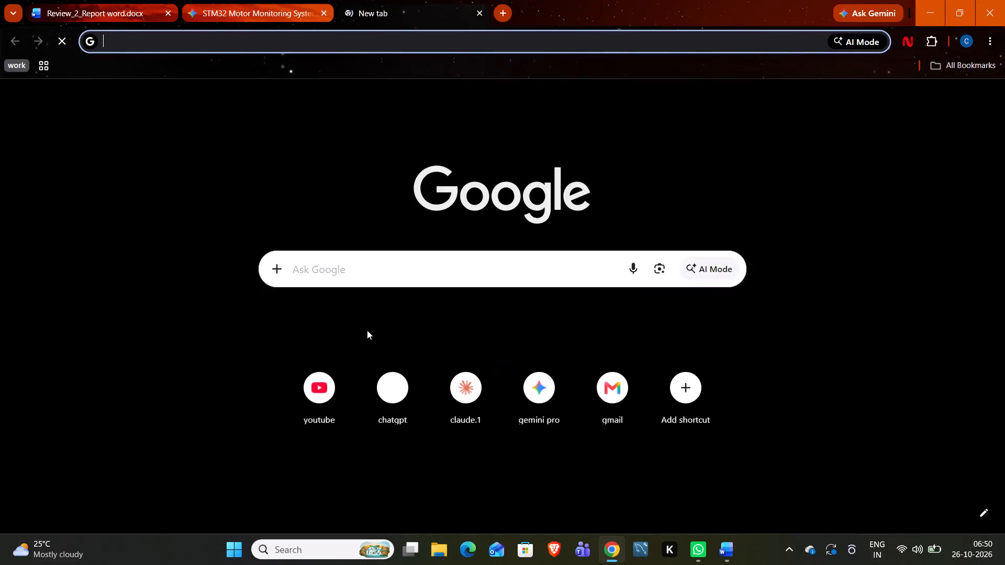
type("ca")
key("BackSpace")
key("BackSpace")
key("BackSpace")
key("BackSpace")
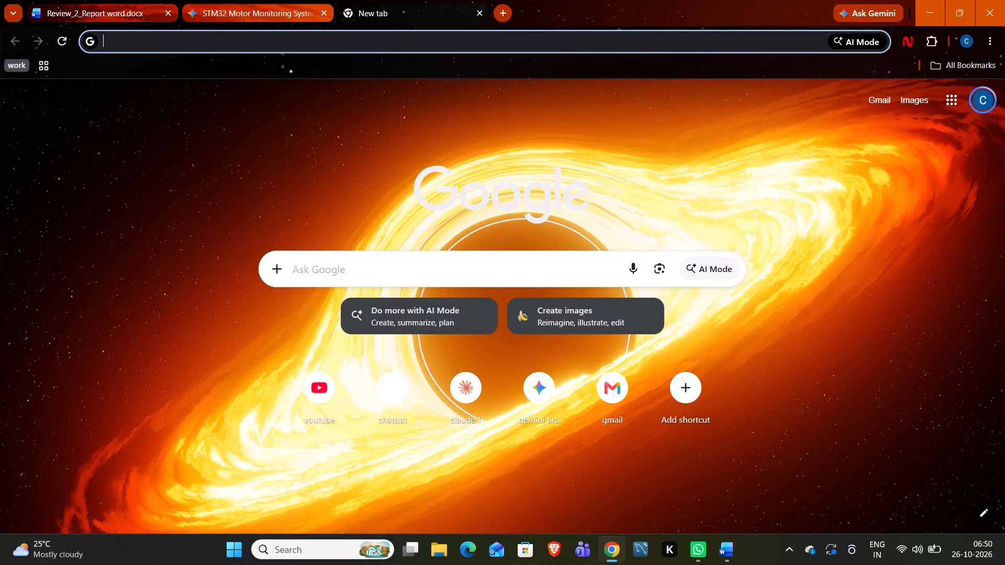
Return to the Review_2 report, preview it for printing to check the page 1 layout, and close the preview without printing.
left_click(124, 0)
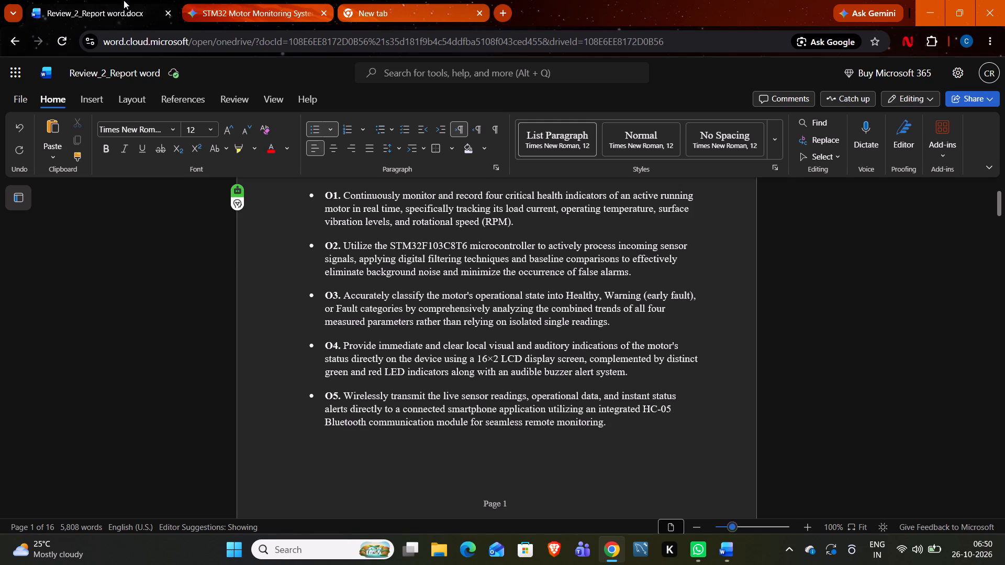
left_click(21, 104)
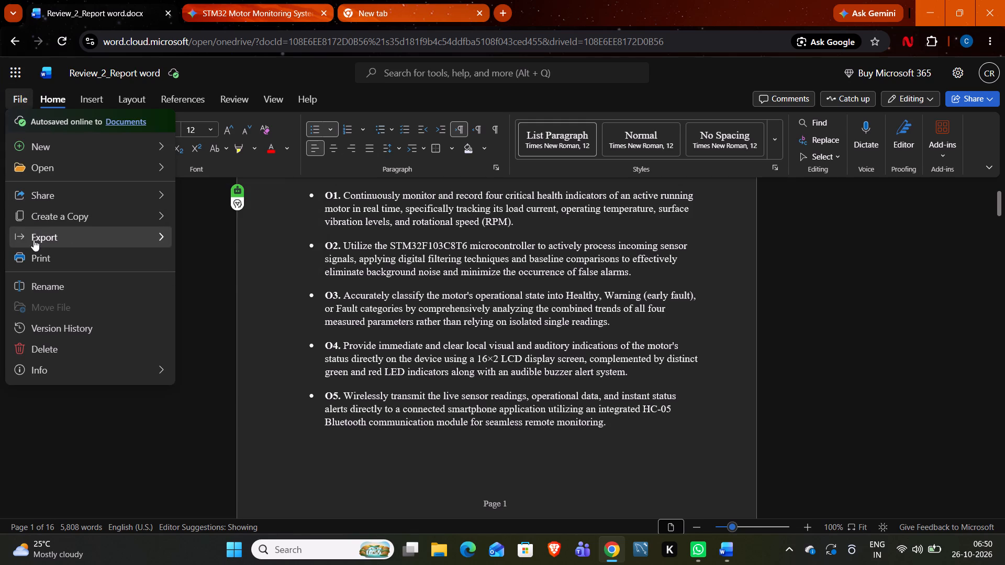
left_click(32, 253)
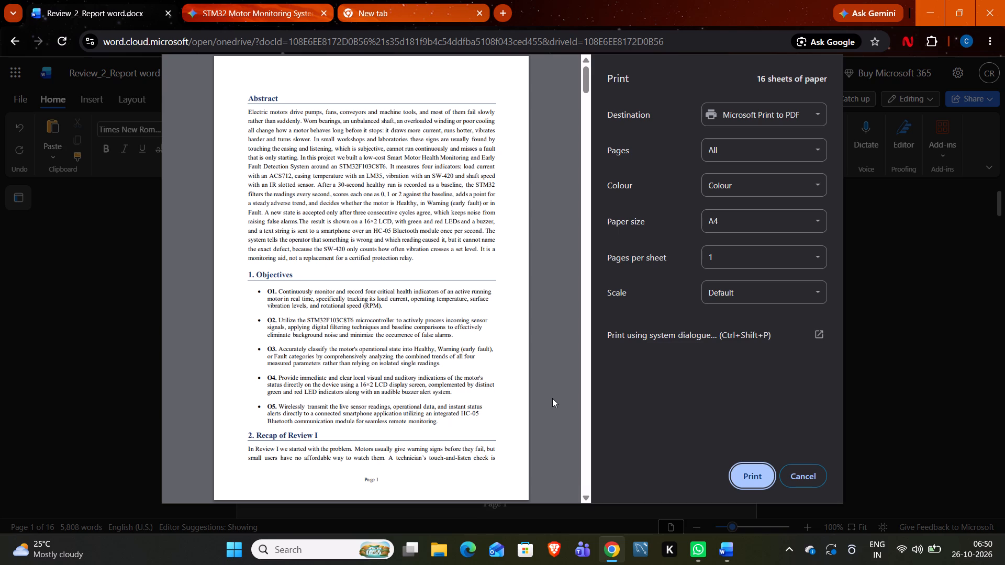
left_click(799, 473)
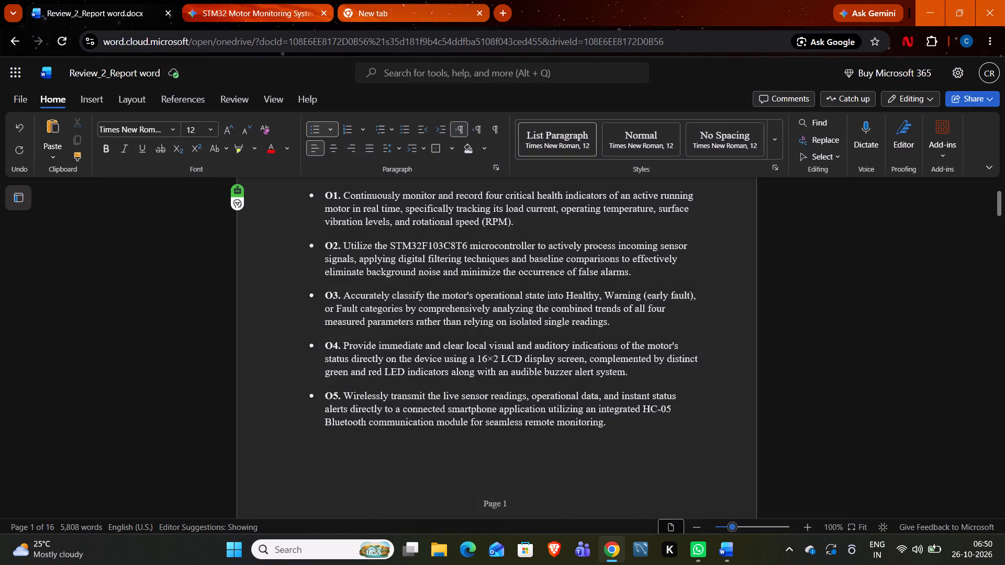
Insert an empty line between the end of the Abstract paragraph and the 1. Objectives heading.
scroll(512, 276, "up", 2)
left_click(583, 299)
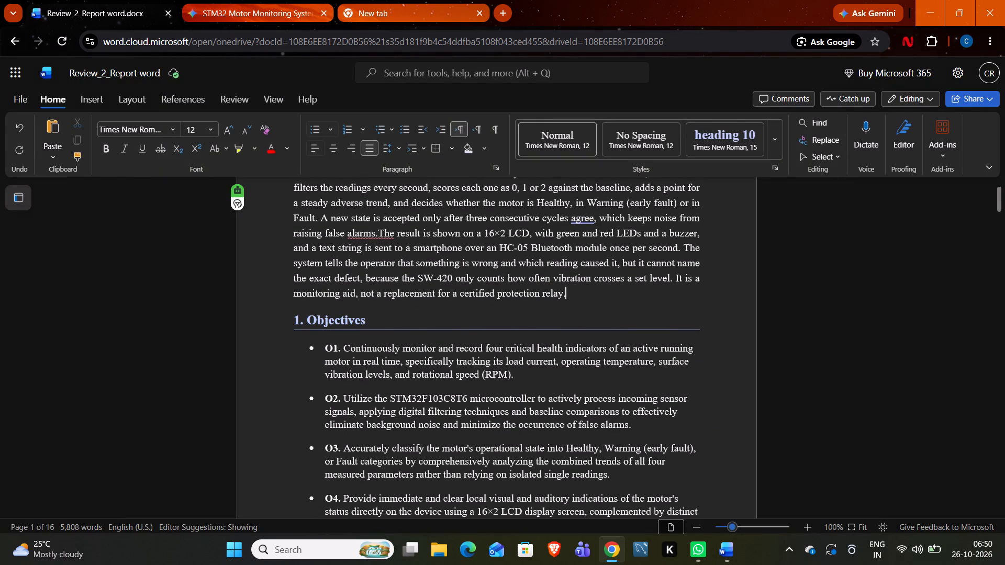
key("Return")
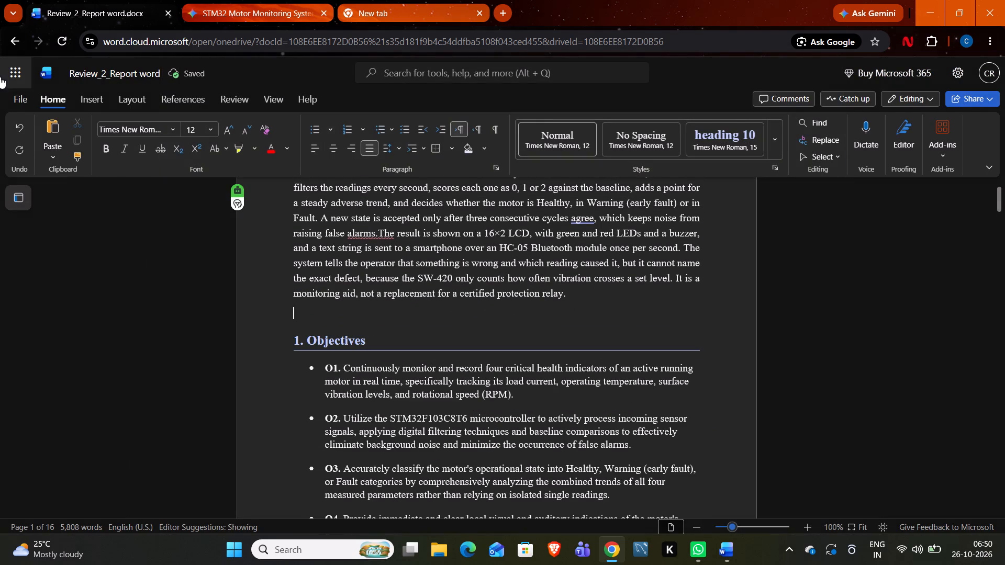
Preview the report for printing to check how page 1 lays out the Abstract and Objectives, and close the preview without printing.
left_click(16, 100)
left_click(89, 264)
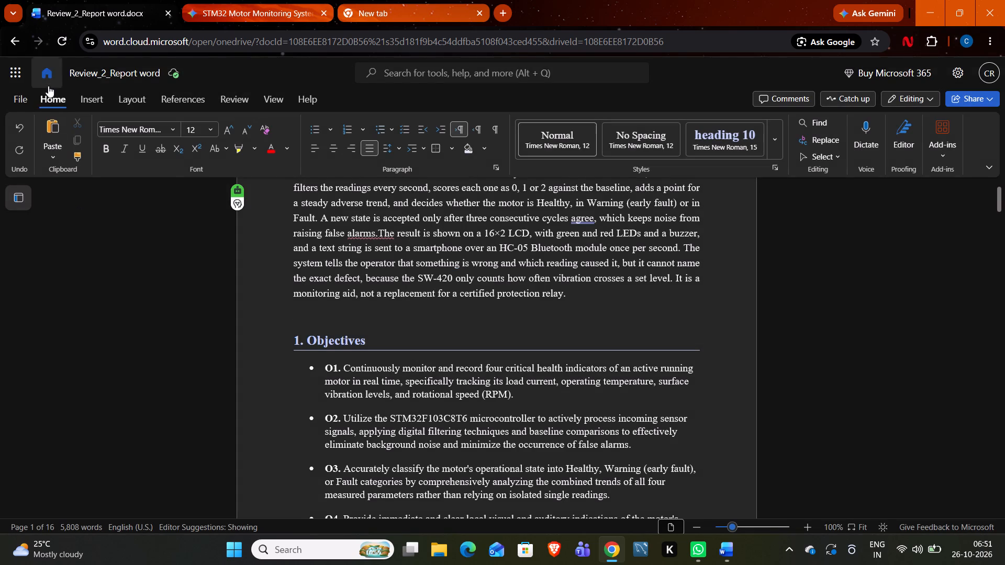
left_click(25, 100)
left_click(49, 254)
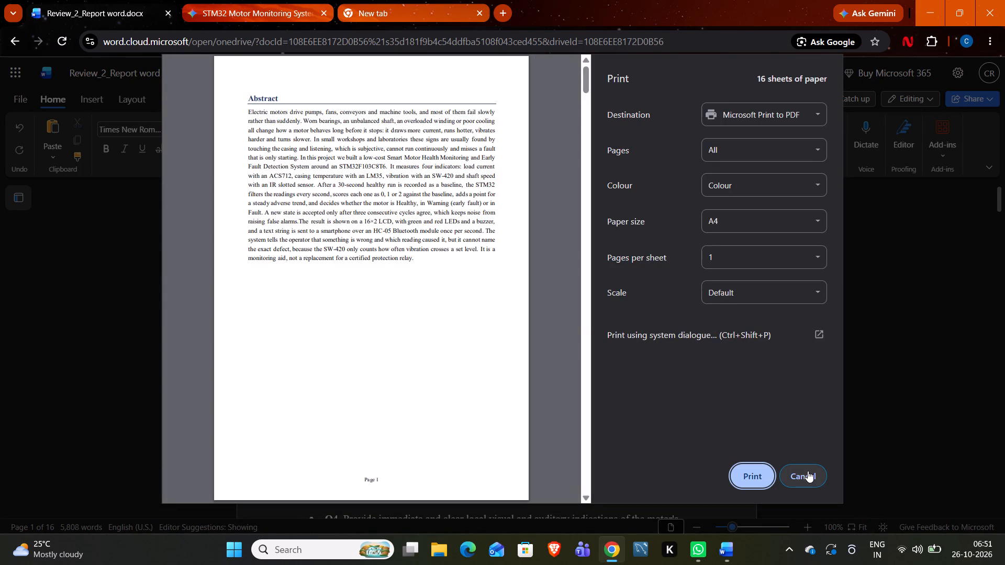
left_click(785, 467)
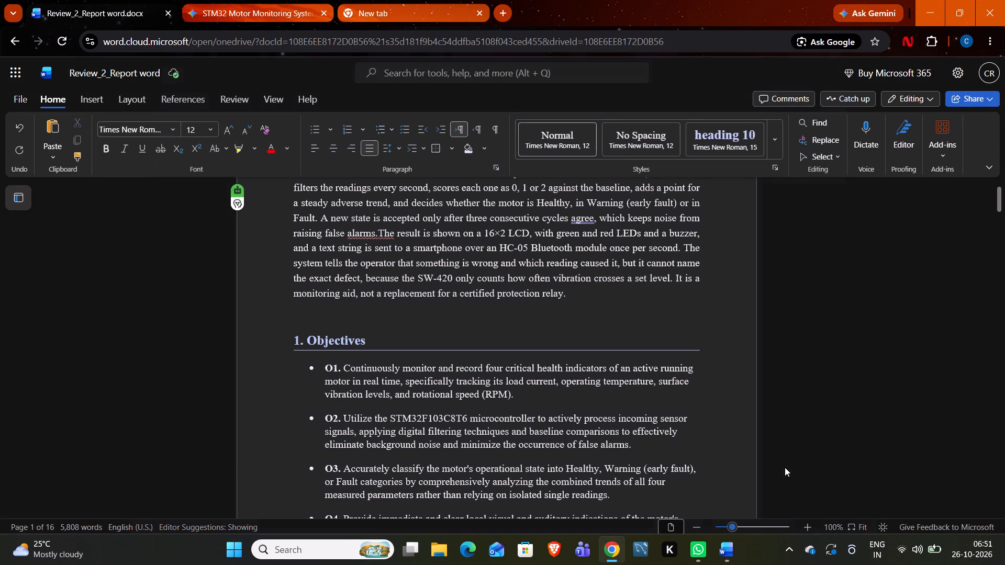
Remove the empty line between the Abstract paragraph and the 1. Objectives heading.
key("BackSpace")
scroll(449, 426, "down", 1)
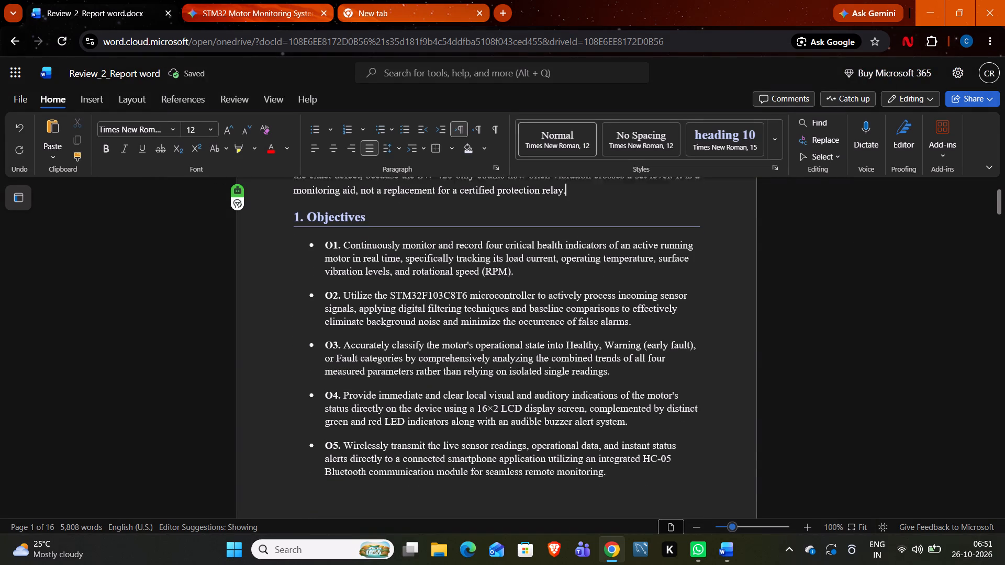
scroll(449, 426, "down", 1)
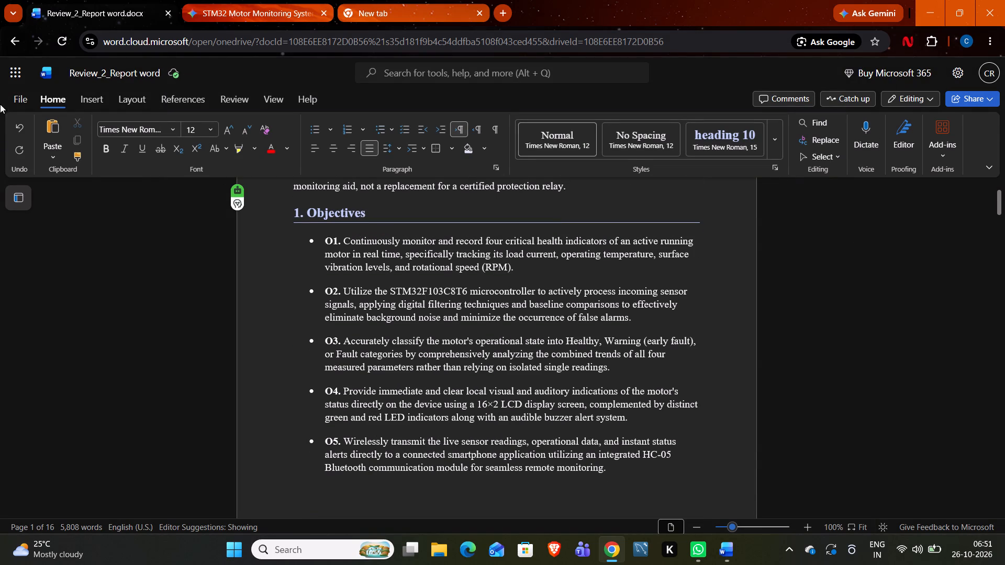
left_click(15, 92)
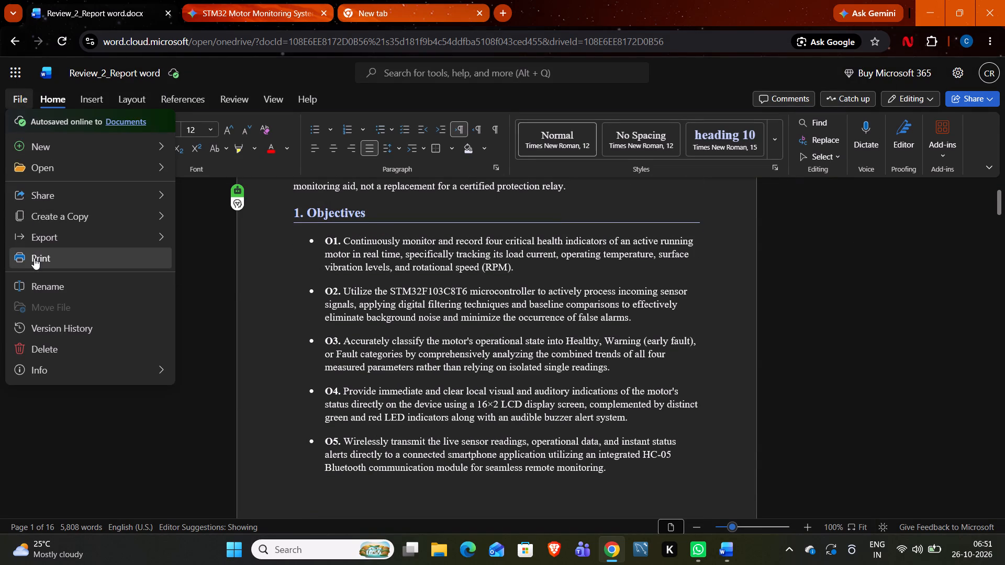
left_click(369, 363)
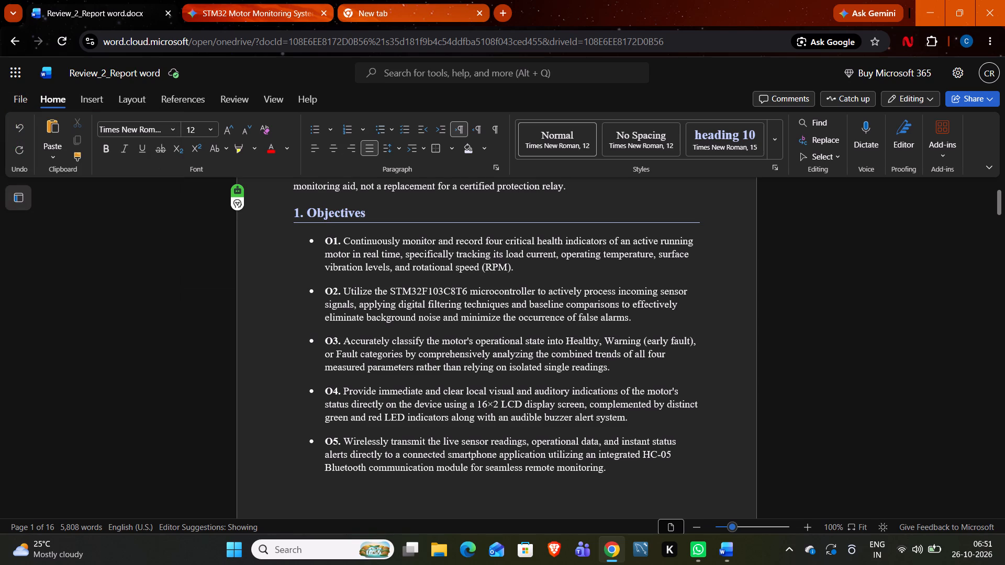
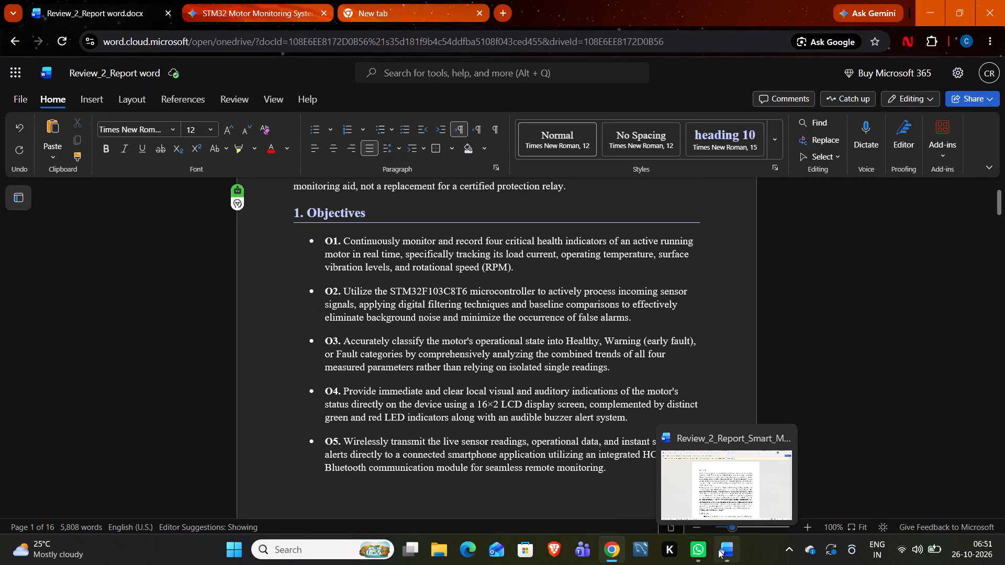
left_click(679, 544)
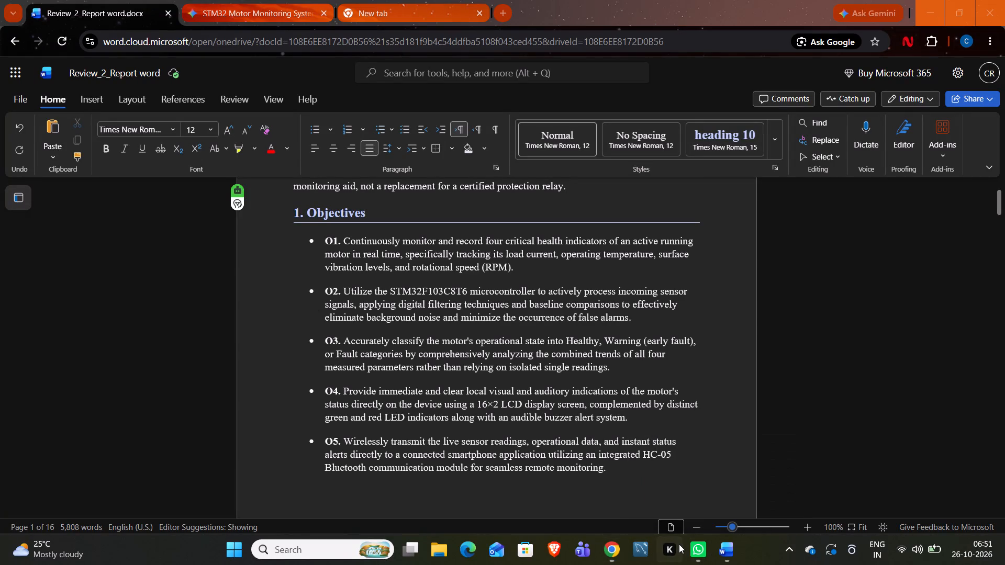
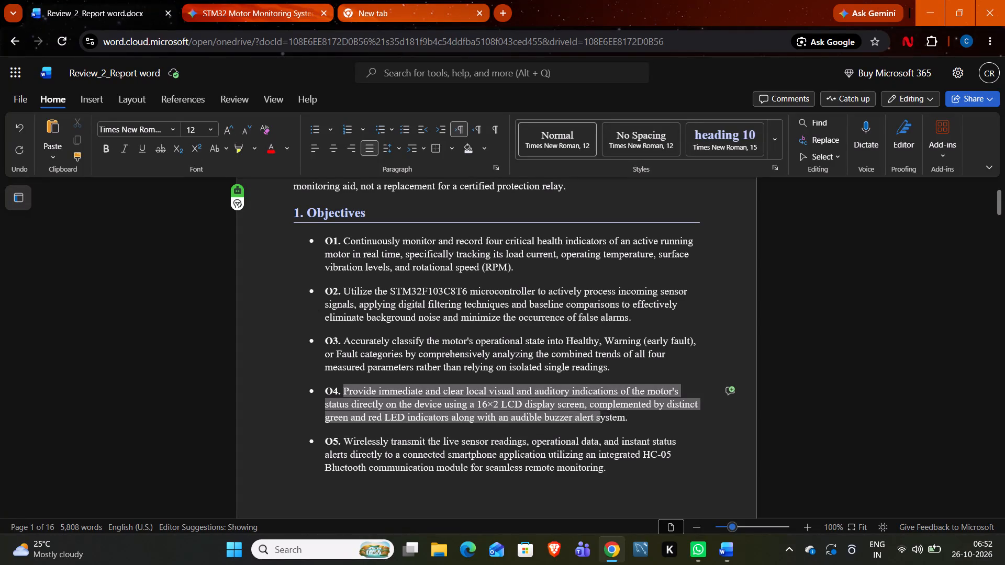
Replace objective O4's text with "Give immediate local indication on a 16×2 LCD, with green and red LEDs and a buzzer." and check the print preview.
key("BackSpace")
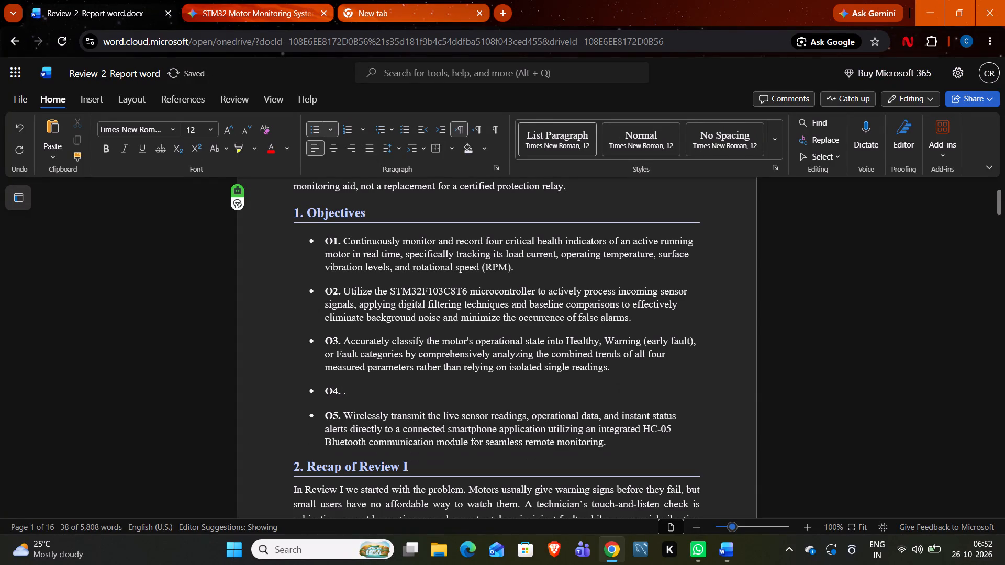
key("ctrl+v")
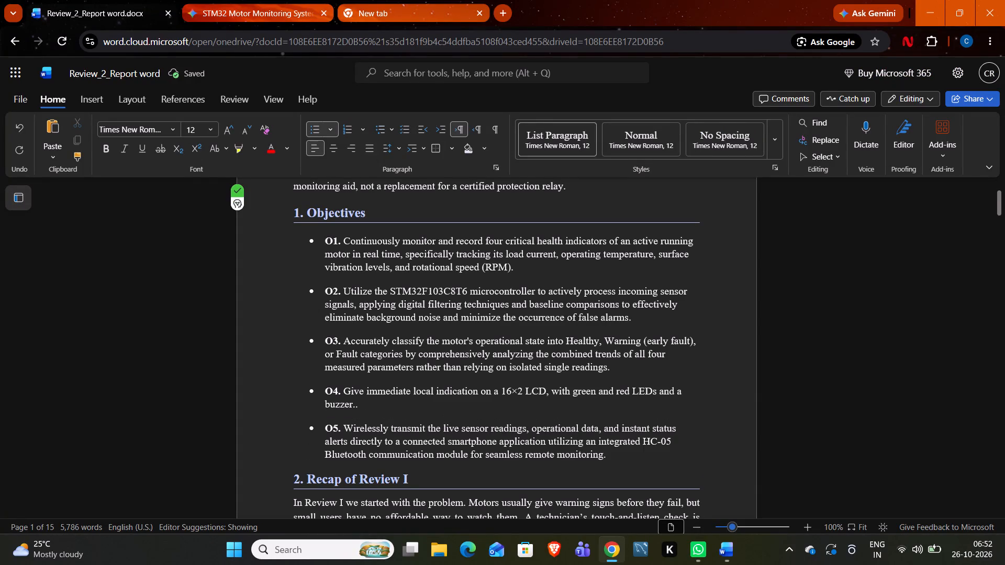
left_click(16, 94)
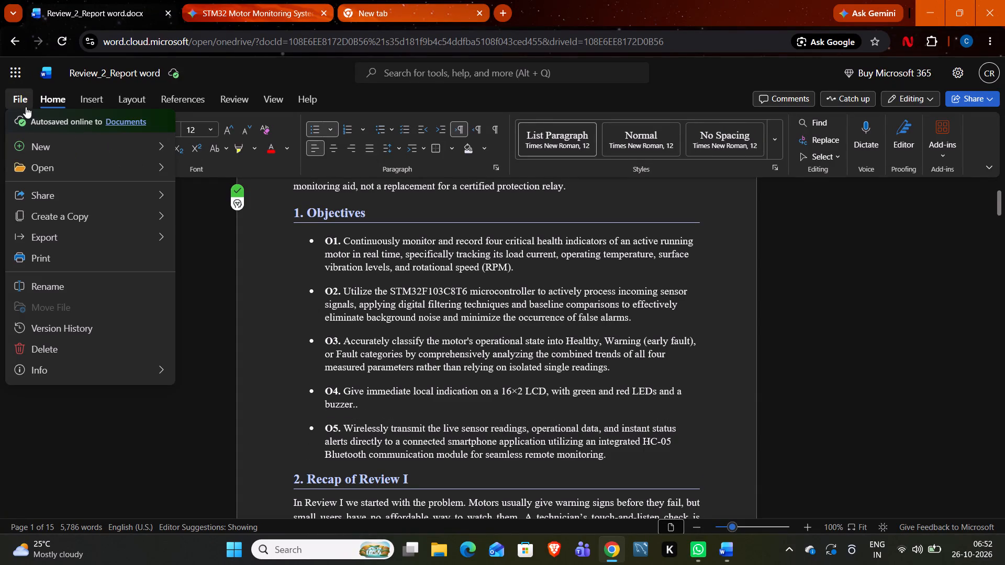
left_click(36, 252)
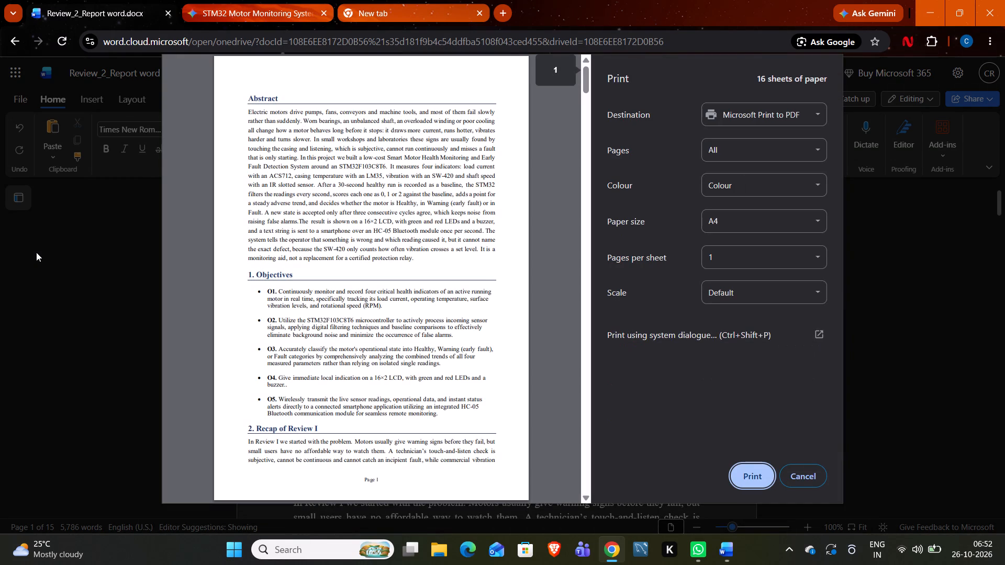
left_click(823, 477)
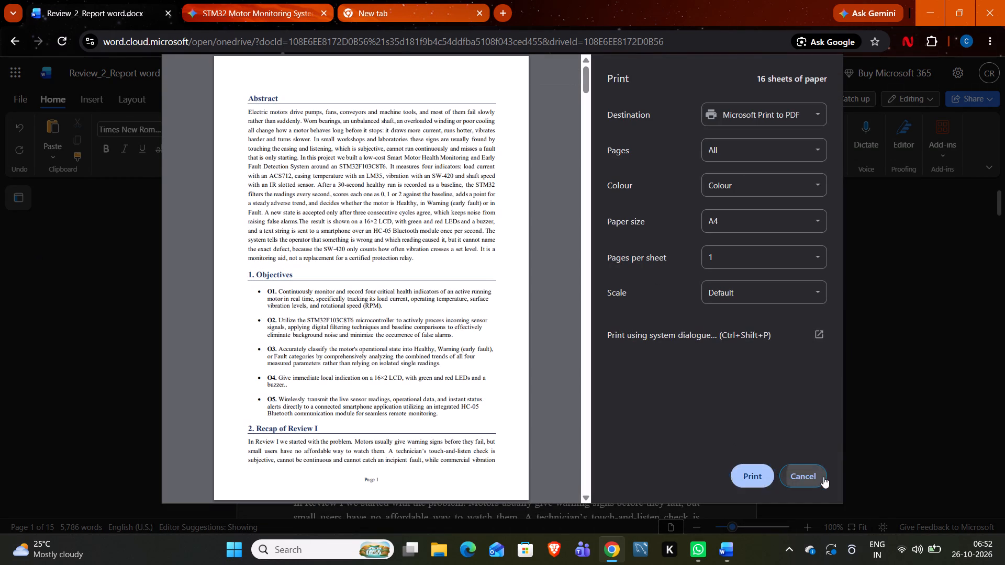
Delete the duplicate full stop at the end of objective O4.
scroll(545, 416, "down", 1)
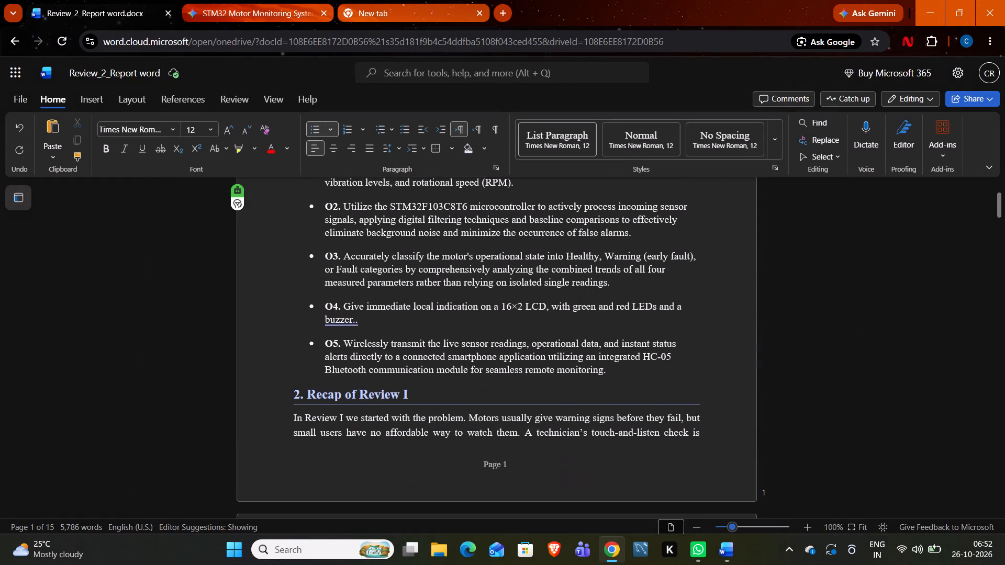
key("BackSpace")
Insert an empty unbulleted line between objective O5 and the "2. Recap of Review I" heading, and check page 1 in the print preview.
left_click(644, 393)
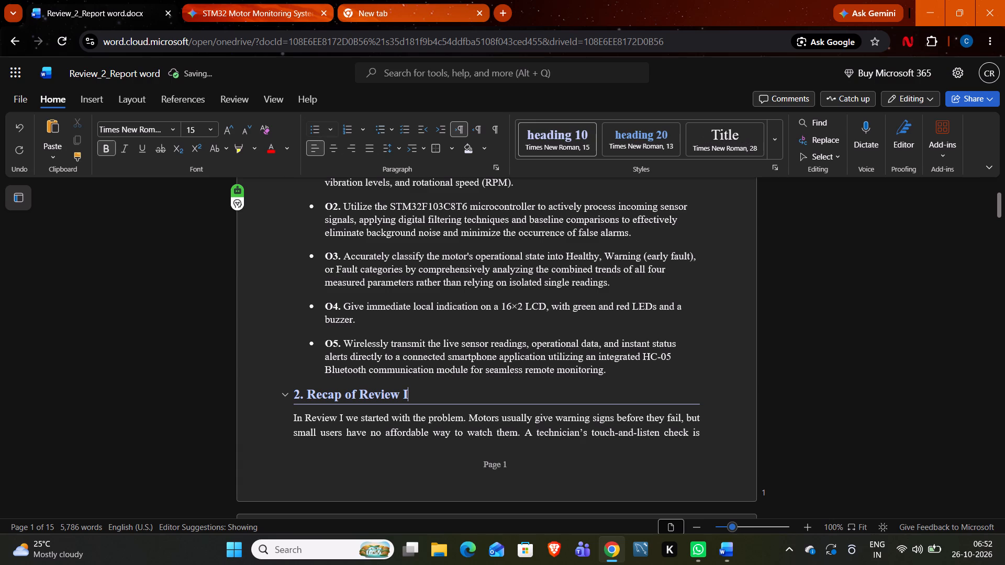
left_click(641, 380)
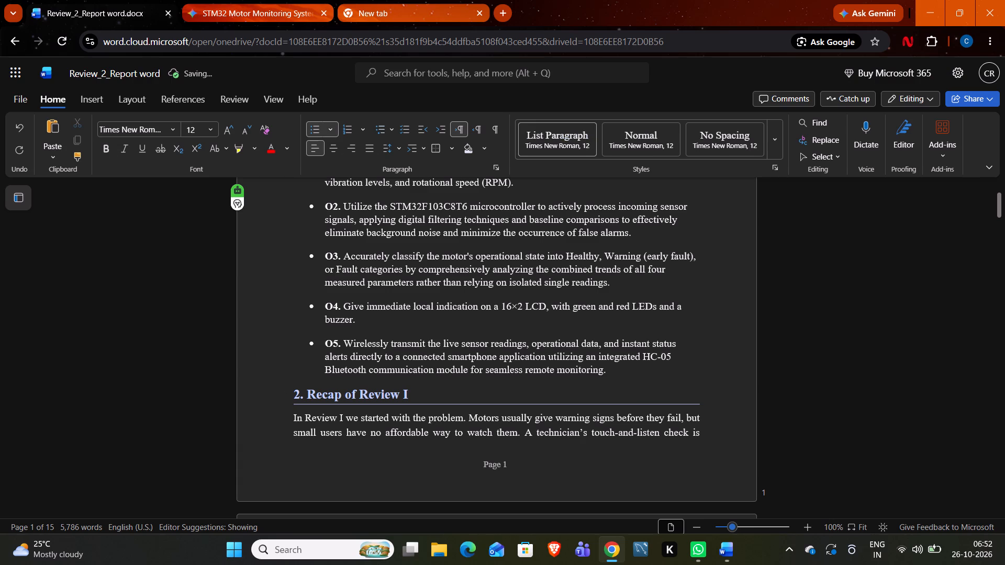
key("Return")
key("Return")
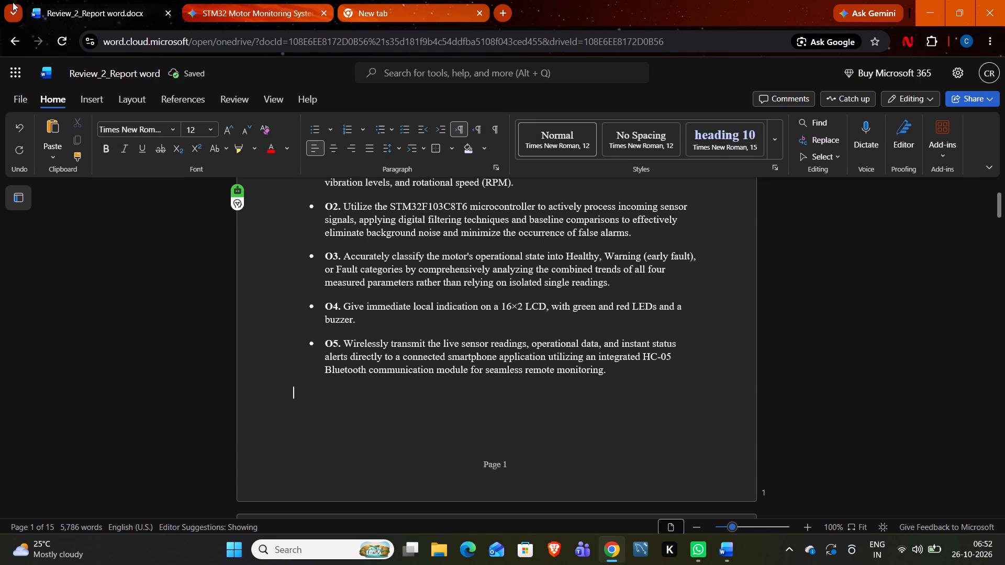
double_click(32, 104)
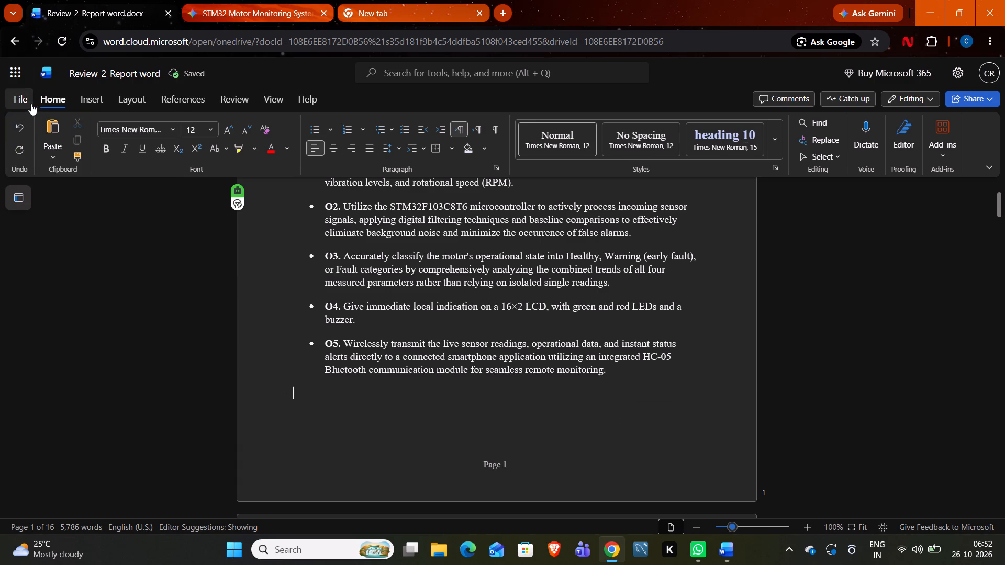
left_click(31, 104)
left_click(42, 263)
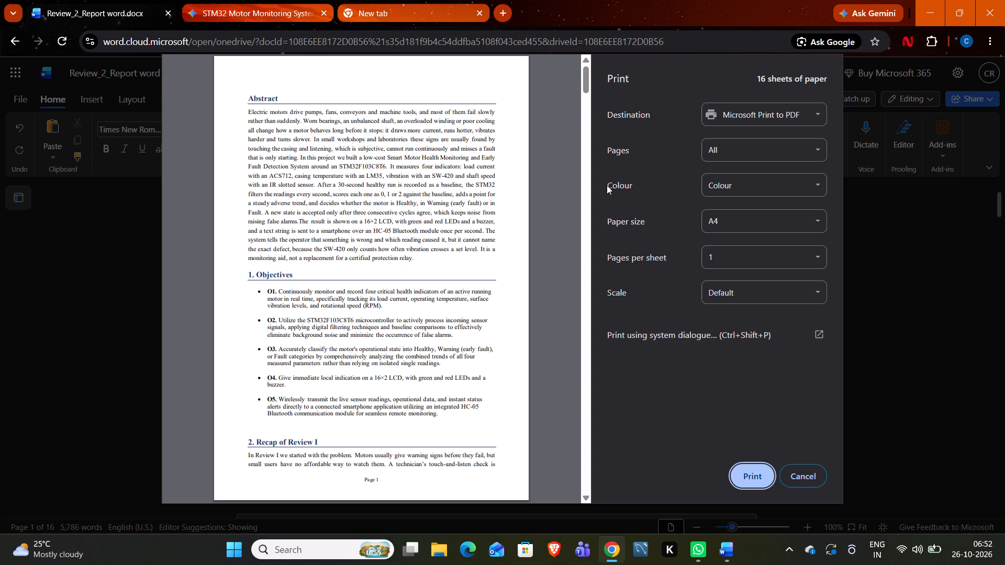
left_click(804, 468)
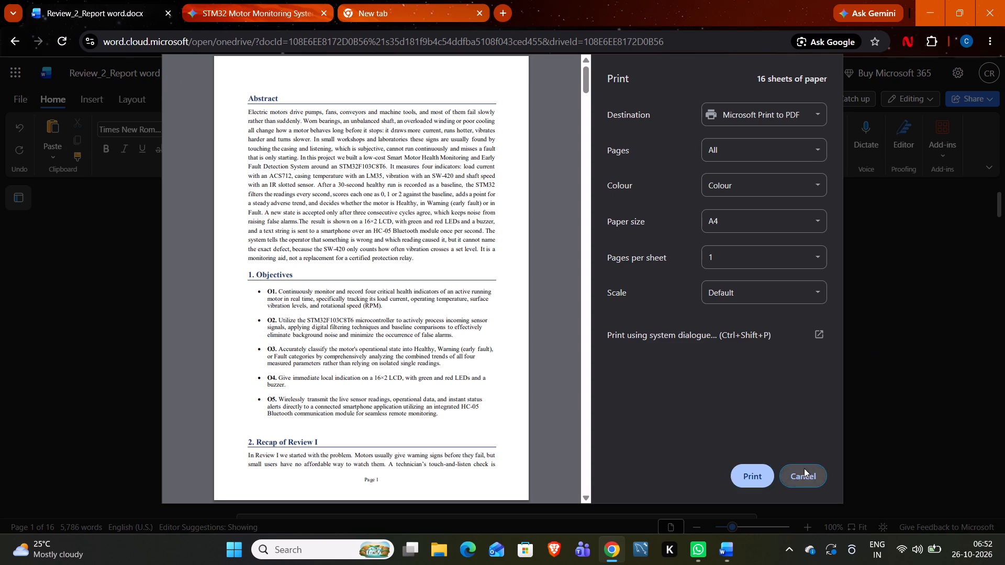
Insert an empty line between the Abstract paragraph and the "1. Objectives" heading, and check page 1 in the print preview.
scroll(676, 389, "up", 2)
left_click(615, 292)
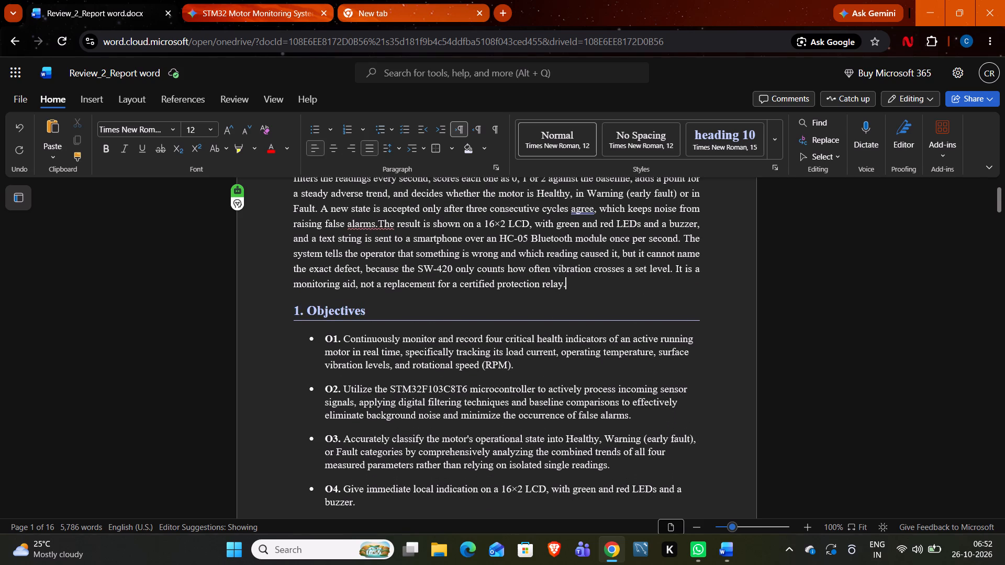
key("Return")
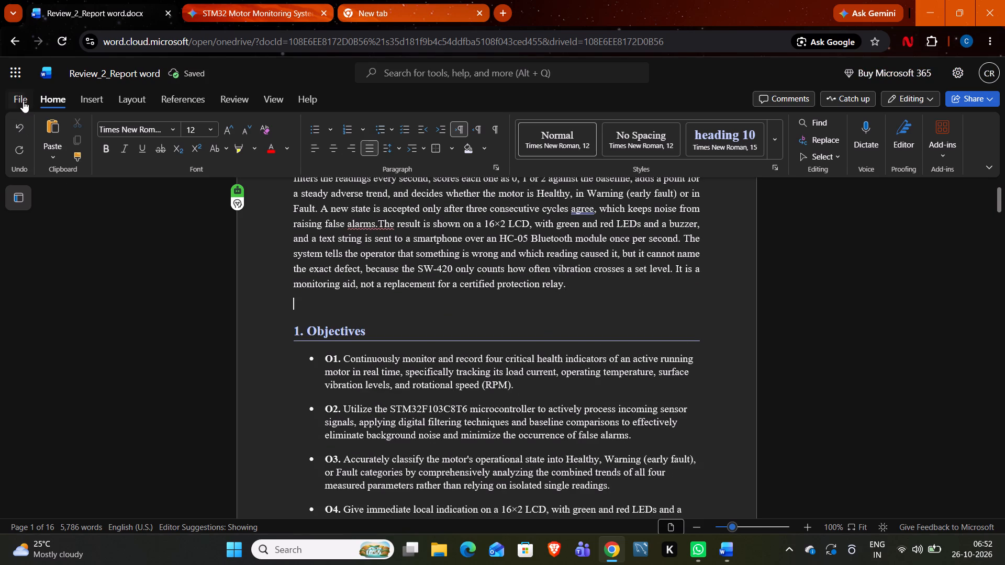
left_click(23, 101)
left_click(53, 256)
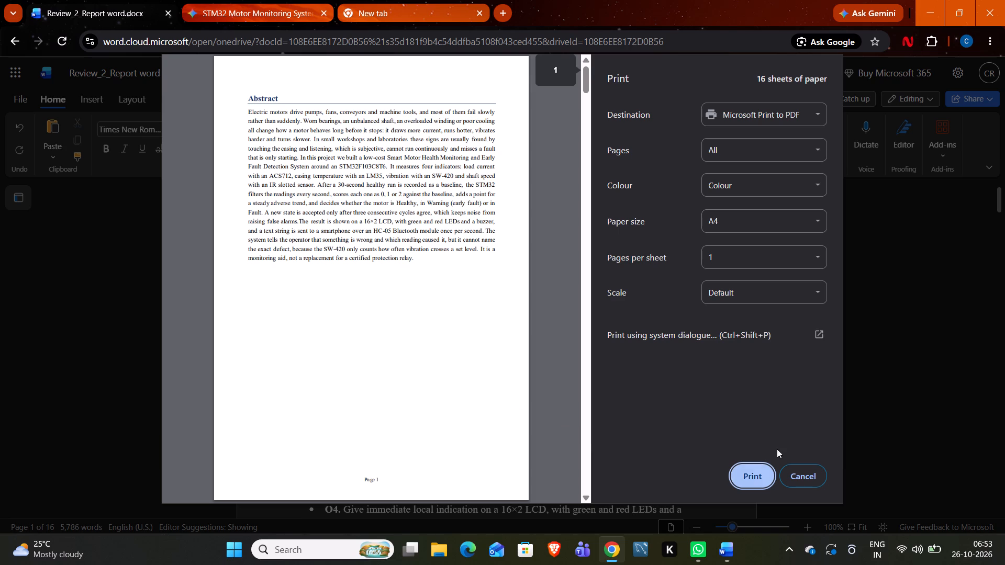
left_click(805, 481)
scroll(572, 293, "up", 4)
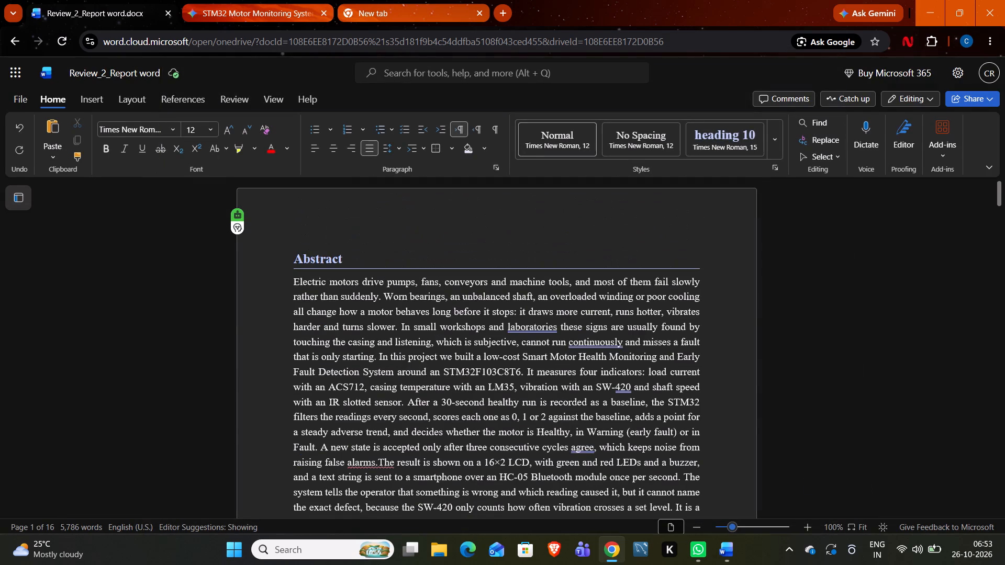
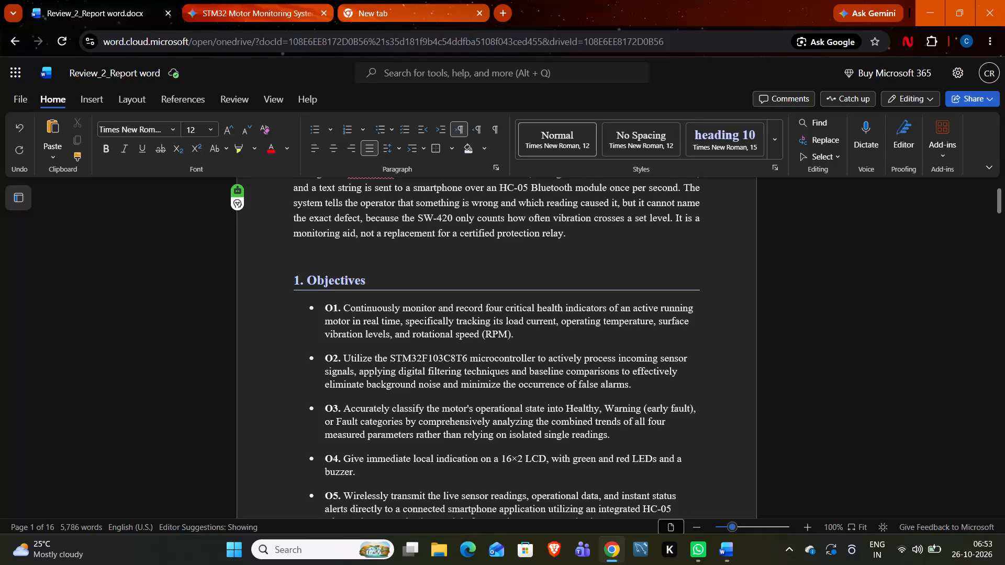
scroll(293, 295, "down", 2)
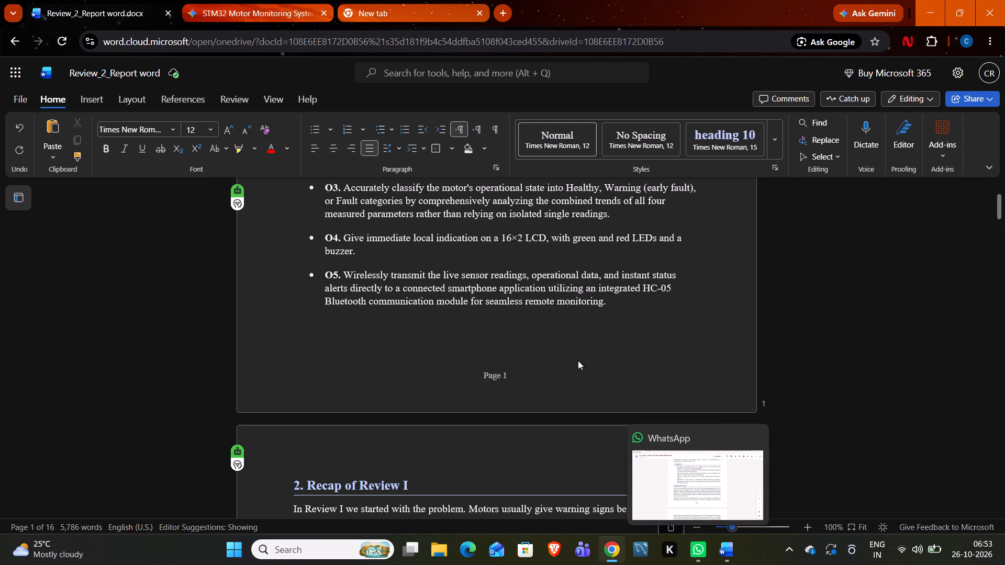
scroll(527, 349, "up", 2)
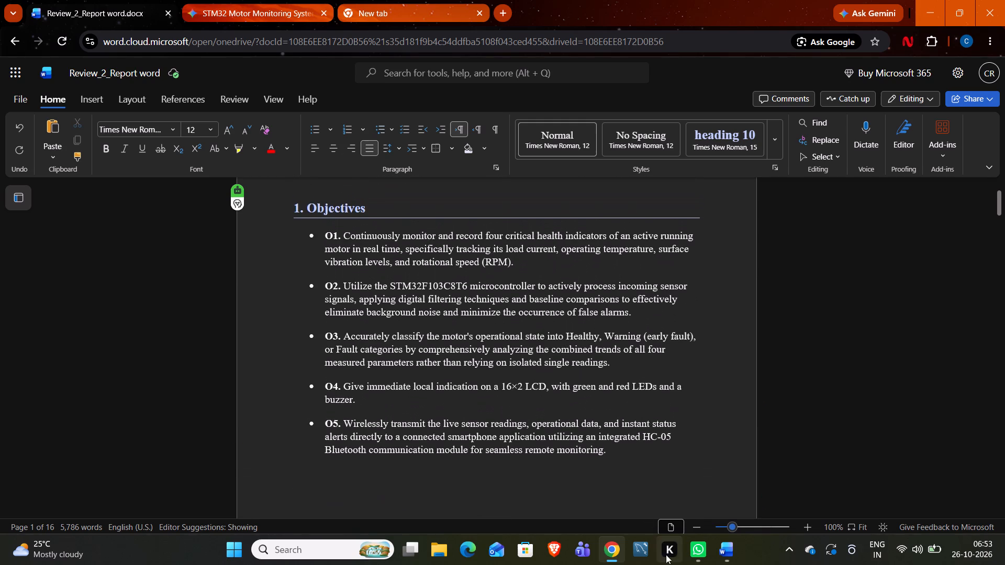
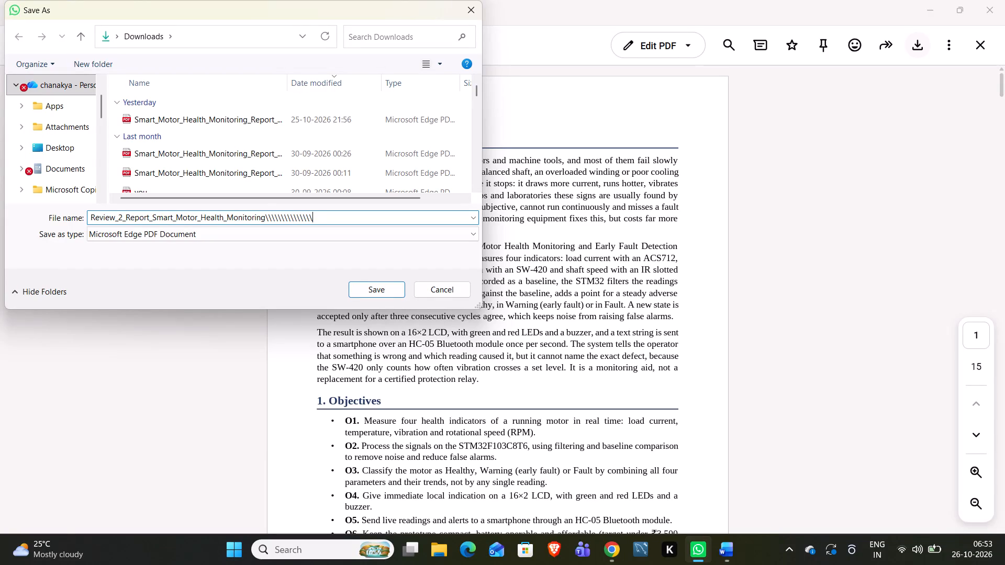
Remove the trailing backslashes and "Smart_Motor_Health_Monitoring" from the PDF's save name, leaving "Review_2_Report_".
key("BackSpace")
key("BackSpace")
key("BackSpace")
key("BackSpace")
key("BackSpace")
key("BackSpace")
key("BackSpace")
key("BackSpace")
key("BackSpace")
key("BackSpace")
key("BackSpace")
key("BackSpace")
key("BackSpace")
key("BackSpace")
key("BackSpace")
key("BackSpace")
key("BackSpace")
key("BackSpace")
key("BackSpace")
key("BackSpace")
key("BackSpace")
key("BackSpace")
key("BackSpace")
key("BackSpace")
key("BackSpace")
key("BackSpace")
key("BackSpace")
key("BackSpace")
key("BackSpace")
key("BackSpace")
key("BackSpace")
key("BackSpace")
key("BackSpace")
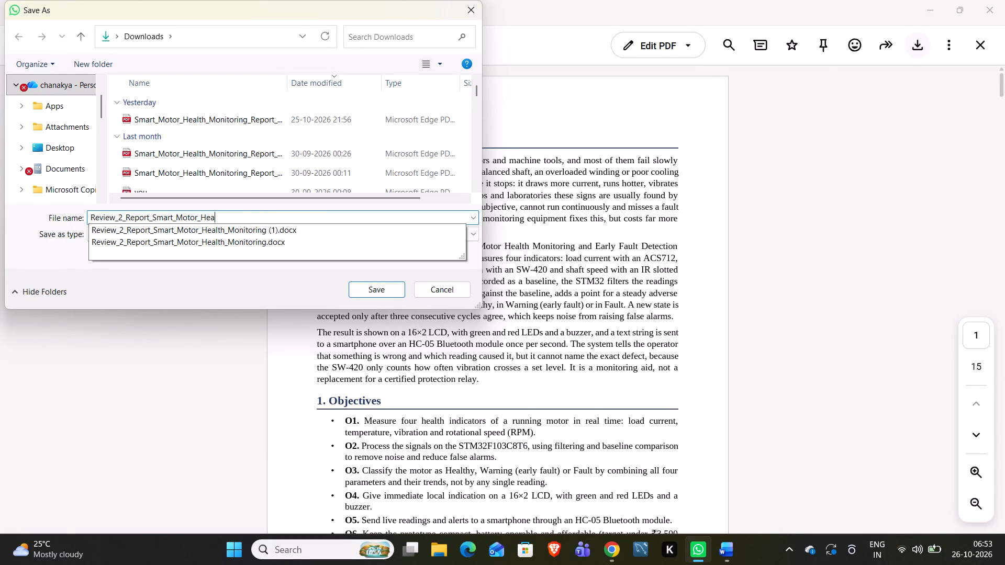
key("BackSpace")
key("BackSpace")
key("BackSpace")
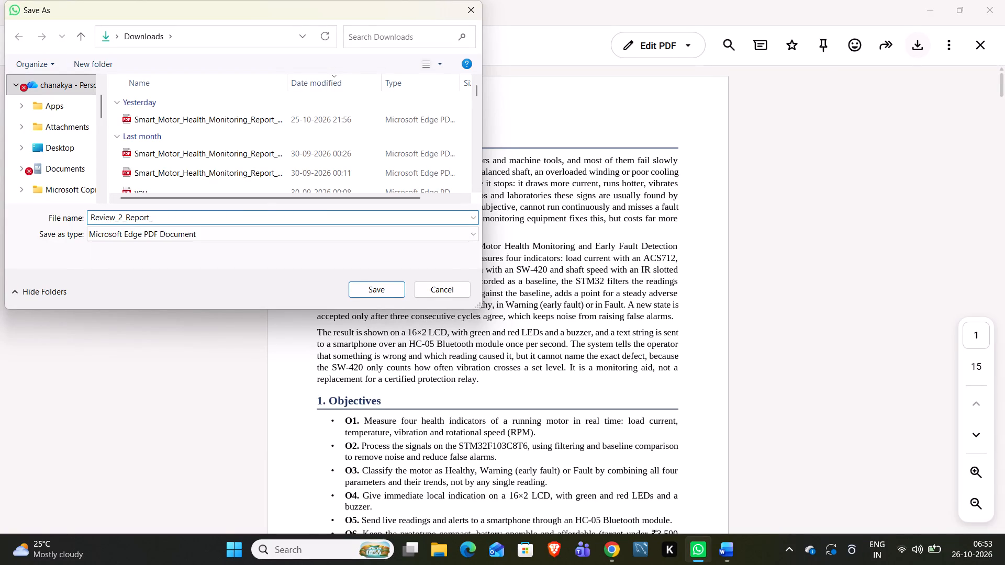
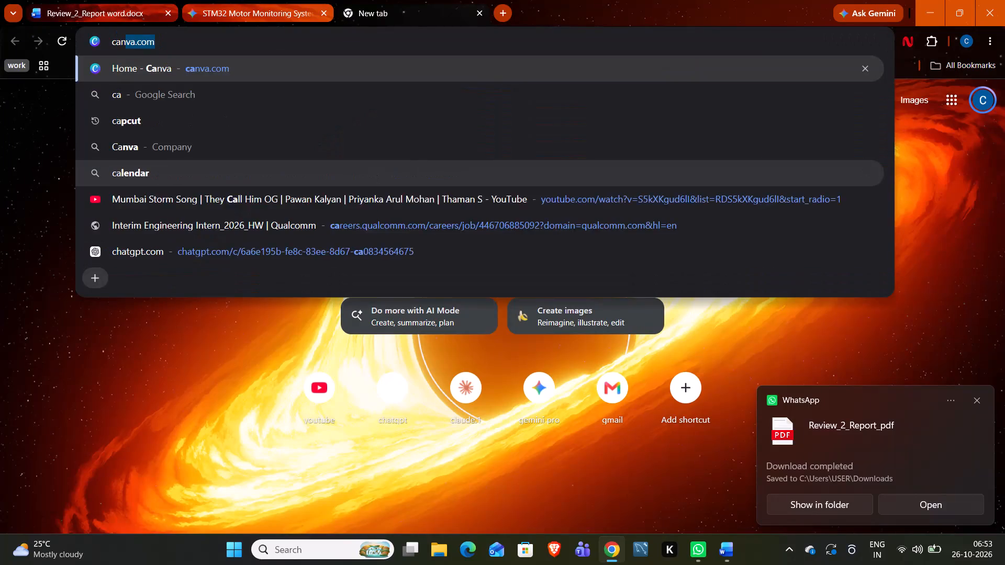
Open canva.com in the new browser tab.
key("Return")
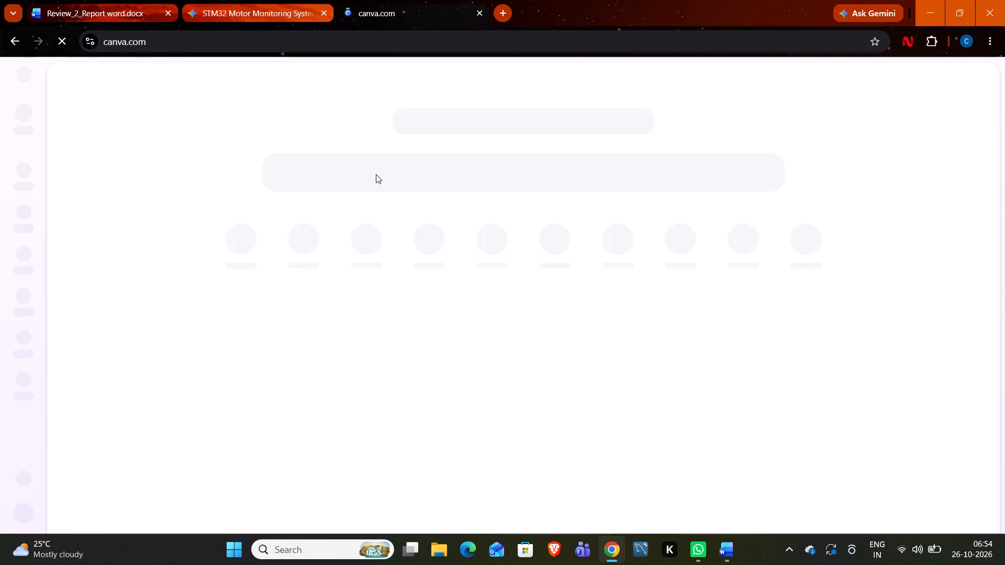
Return to the Review_2_Report document, review the layout from the Abstract to "2. Recap of Review I", and bring up the print preview.
left_click(80, 0)
scroll(460, 317, "up", 5)
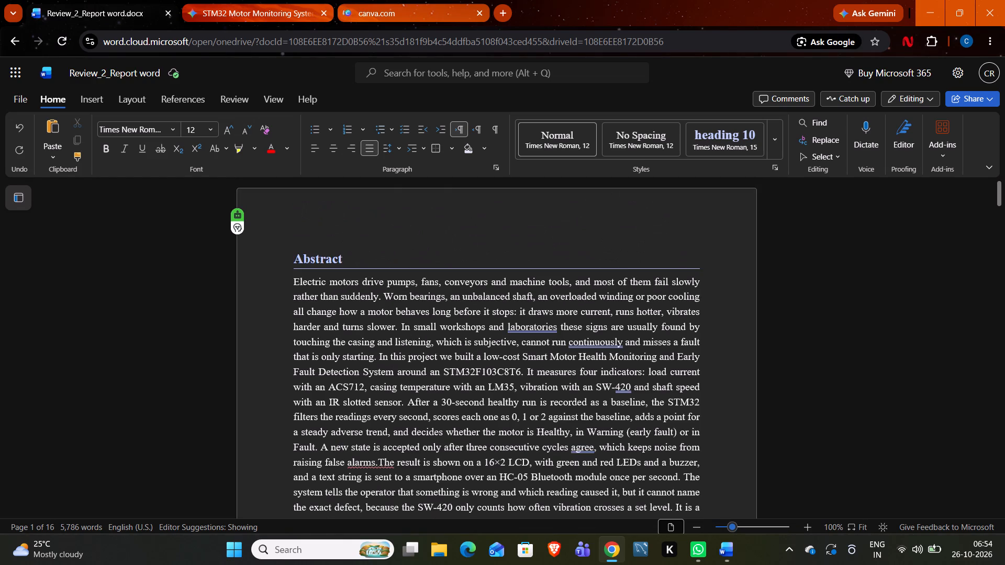
scroll(460, 317, "down", 2)
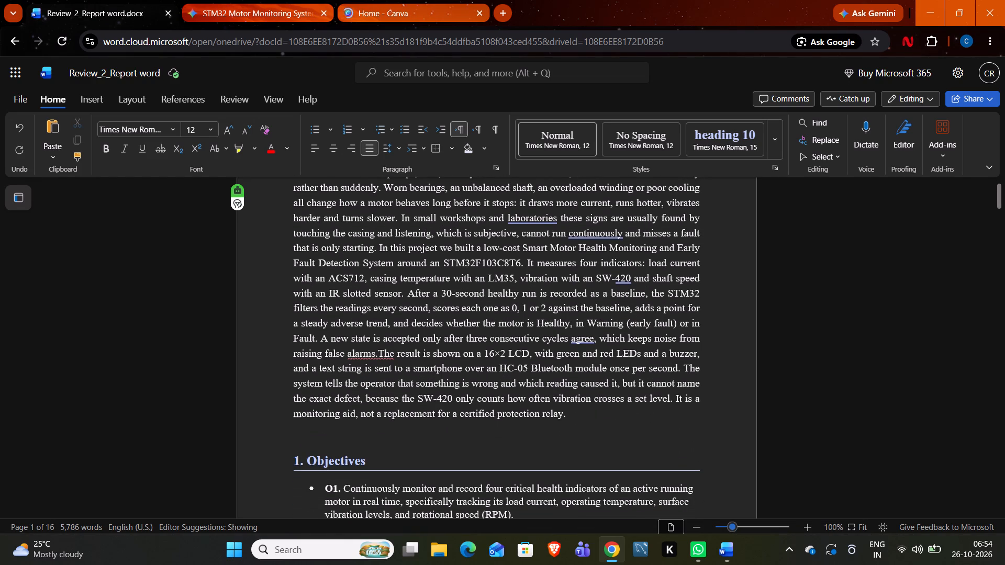
scroll(460, 317, "down", 2)
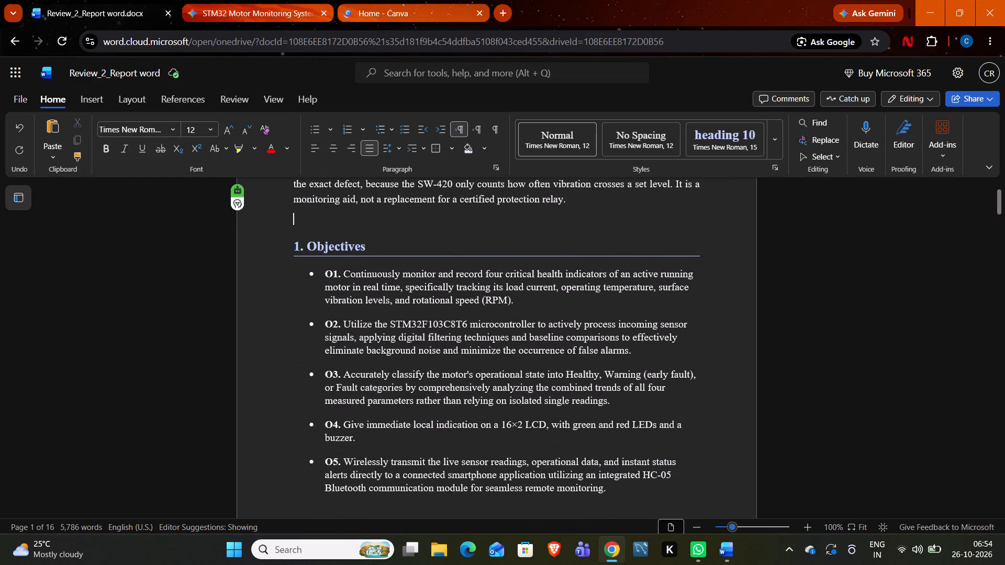
scroll(460, 317, "down", 1)
scroll(389, 294, "down", 2)
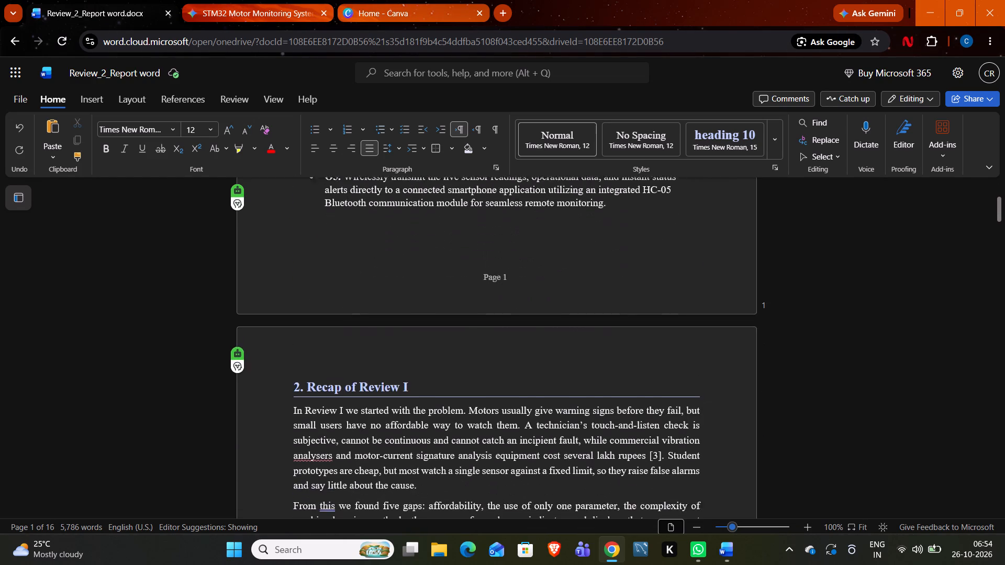
left_click(24, 99)
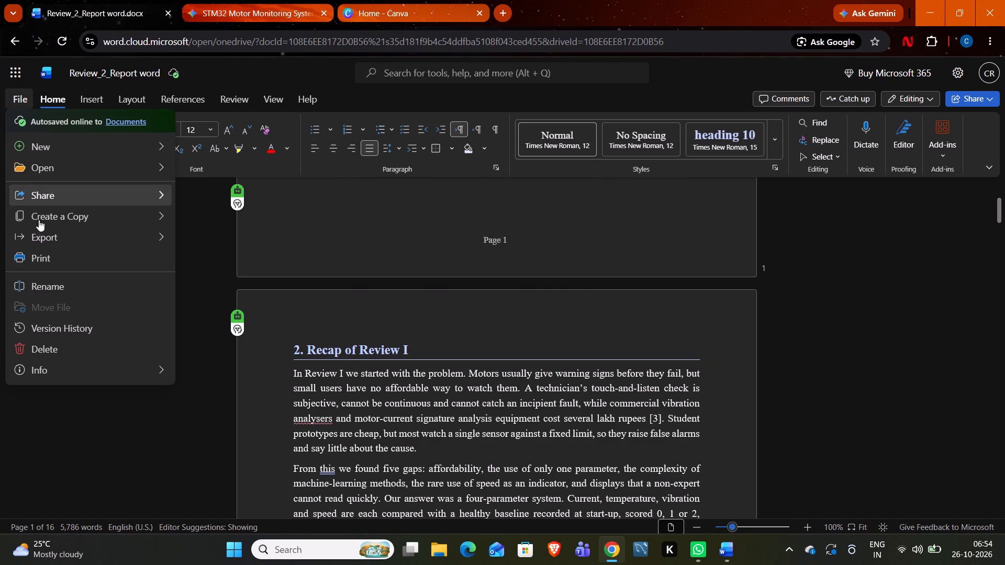
left_click(36, 253)
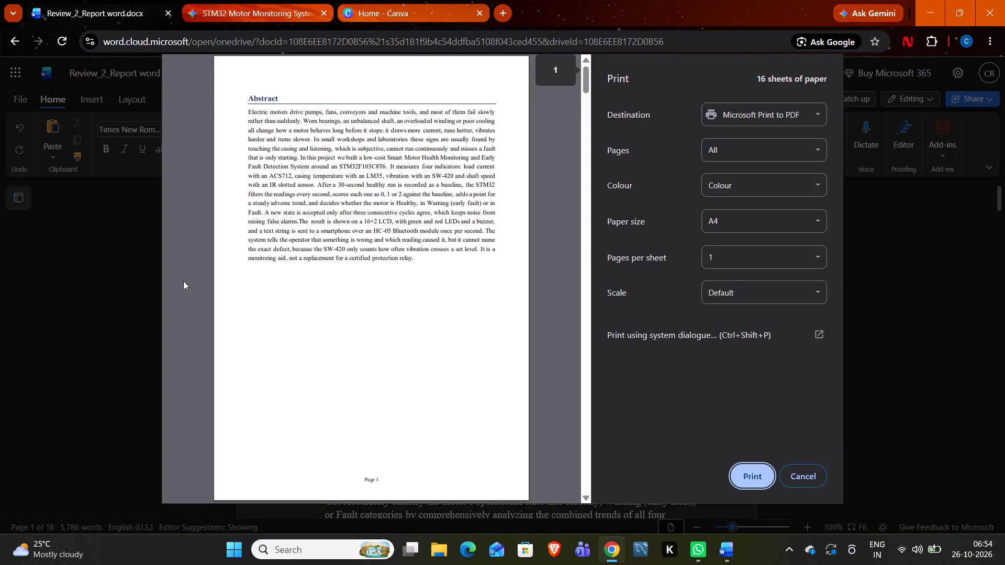
Examine the Abstract and Objectives pages in the print preview, close it, and compare their layout in the document.
scroll(183, 281, "down", 3)
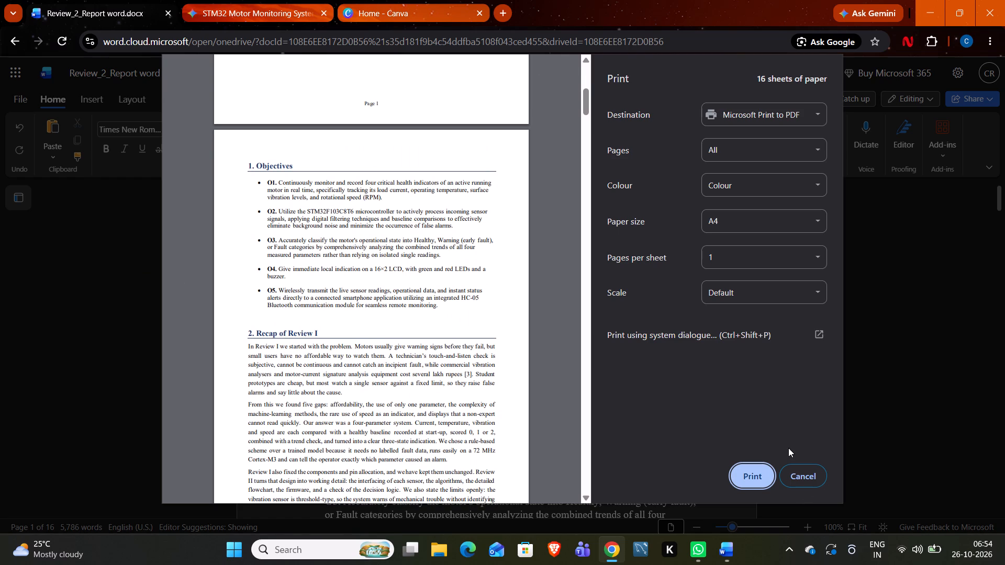
left_click(802, 465)
scroll(599, 417, "down", 1)
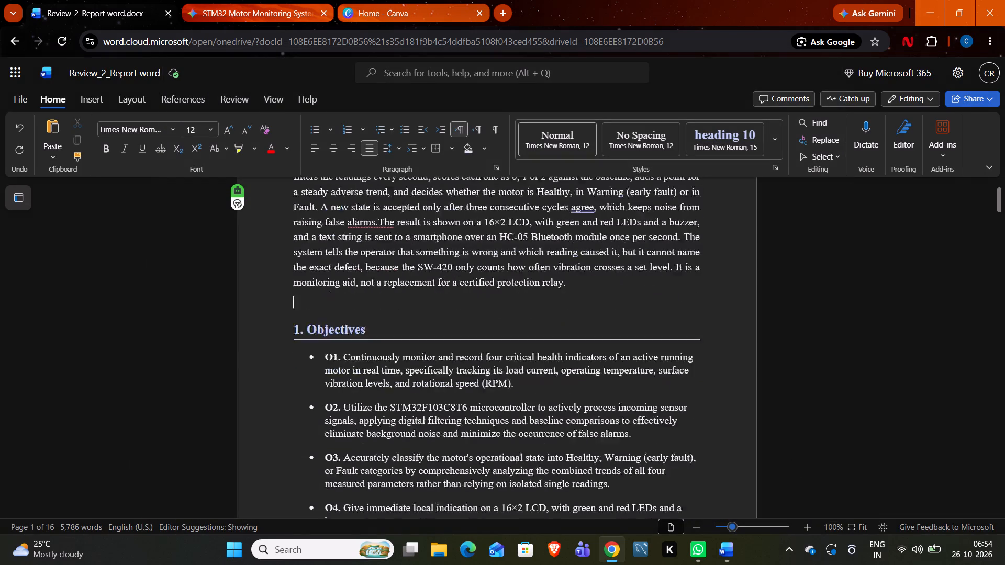
scroll(599, 417, "down", 2)
scroll(599, 417, "up", 2)
scroll(599, 417, "down", 2)
scroll(599, 417, "up", 1)
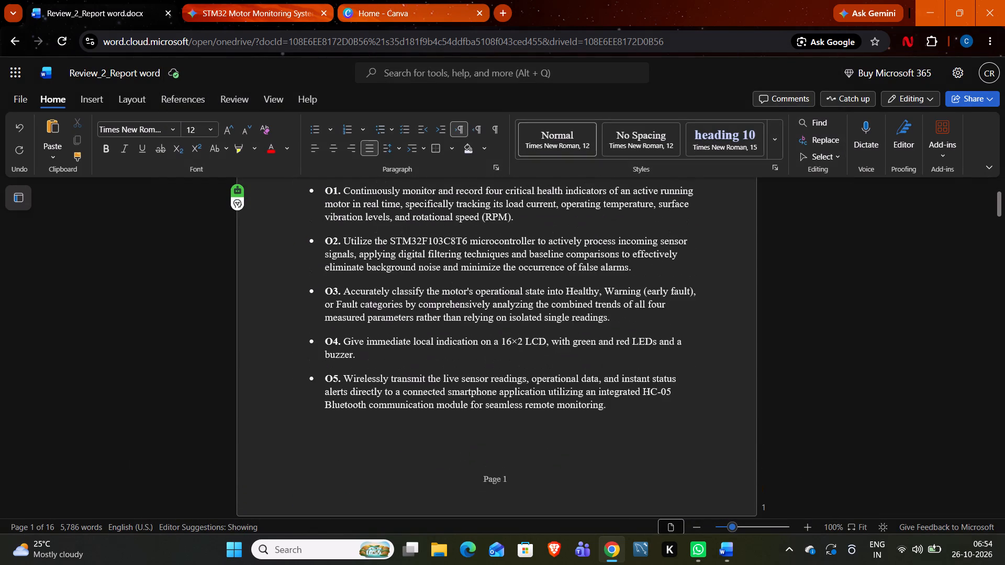
scroll(329, 308, "up", 2)
scroll(334, 398, "down", 1)
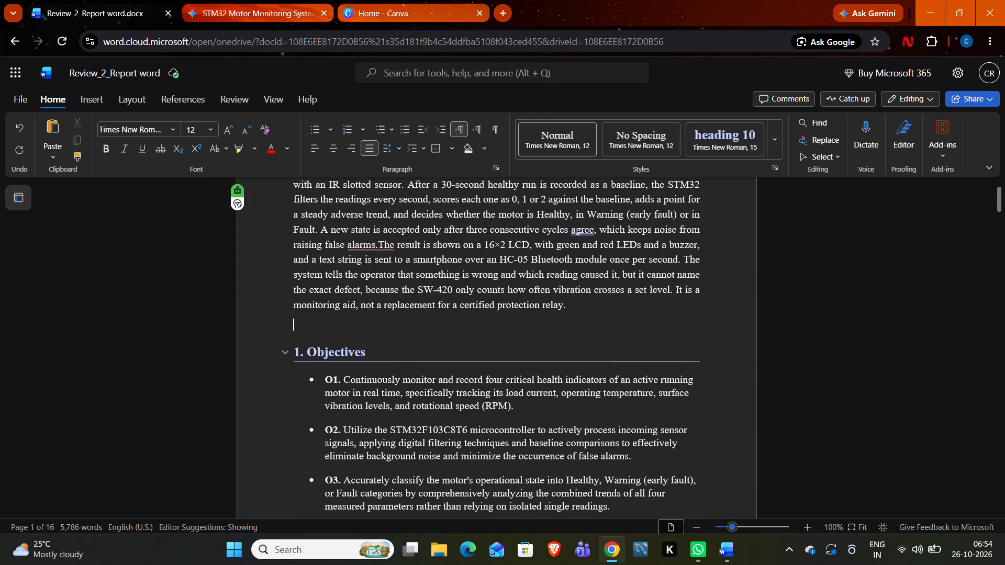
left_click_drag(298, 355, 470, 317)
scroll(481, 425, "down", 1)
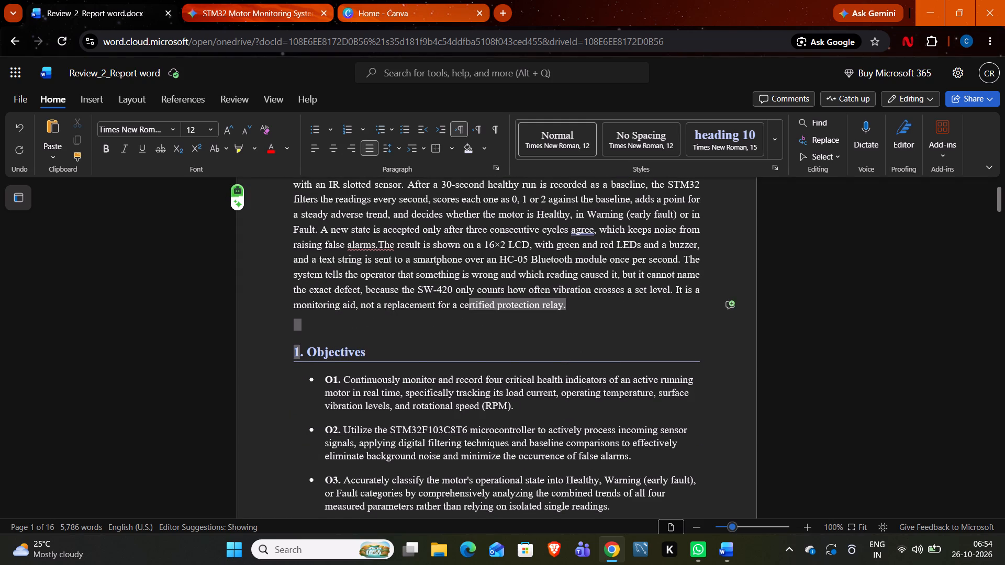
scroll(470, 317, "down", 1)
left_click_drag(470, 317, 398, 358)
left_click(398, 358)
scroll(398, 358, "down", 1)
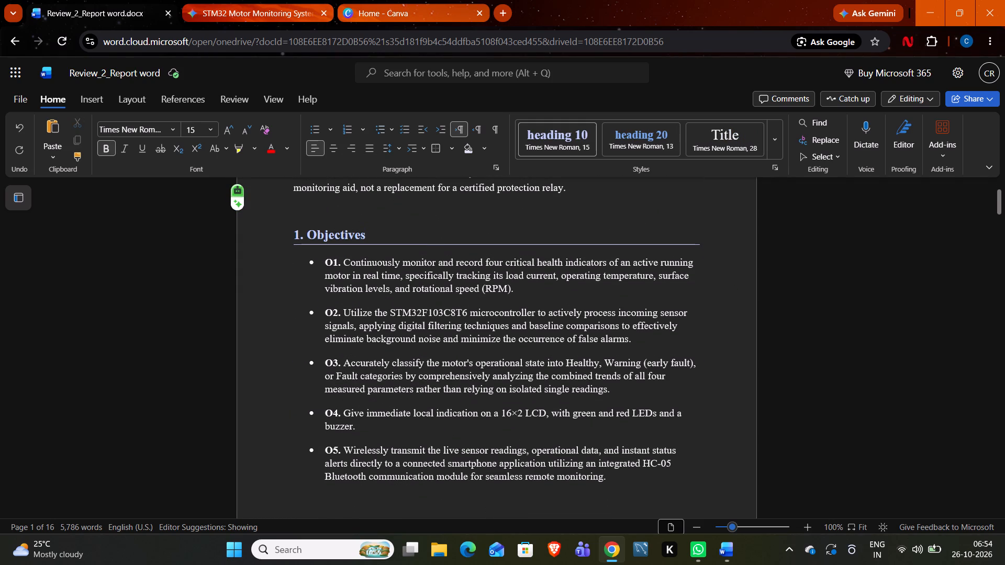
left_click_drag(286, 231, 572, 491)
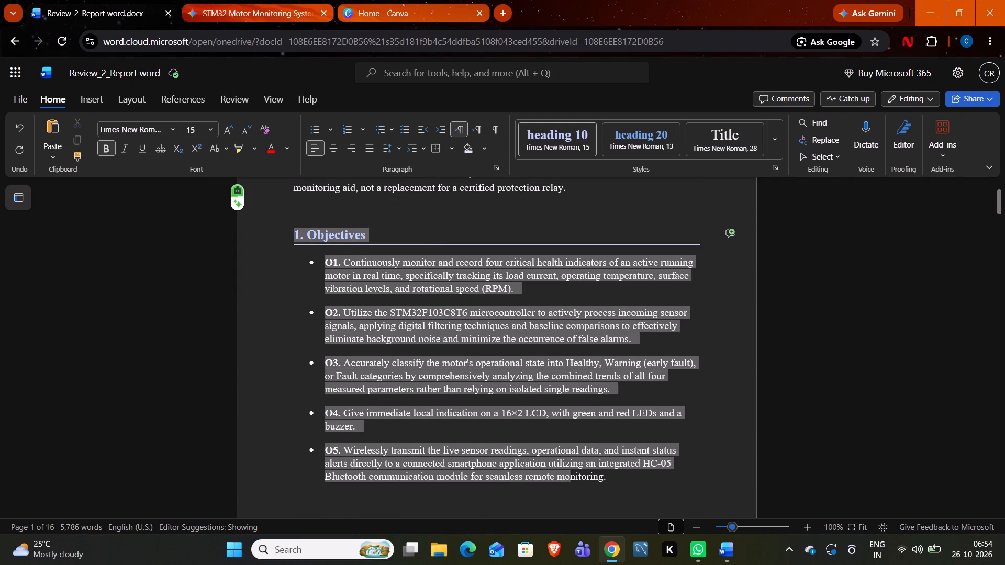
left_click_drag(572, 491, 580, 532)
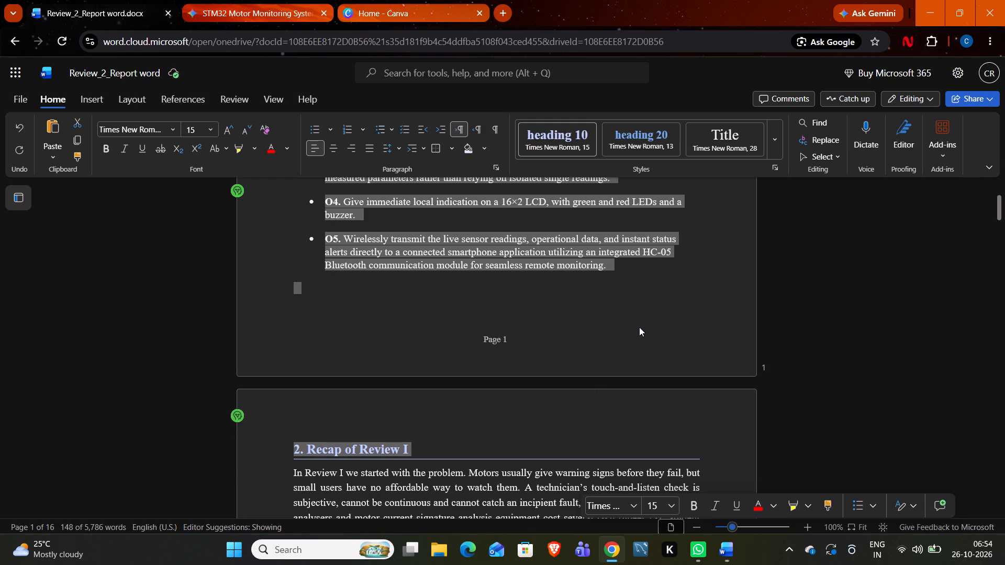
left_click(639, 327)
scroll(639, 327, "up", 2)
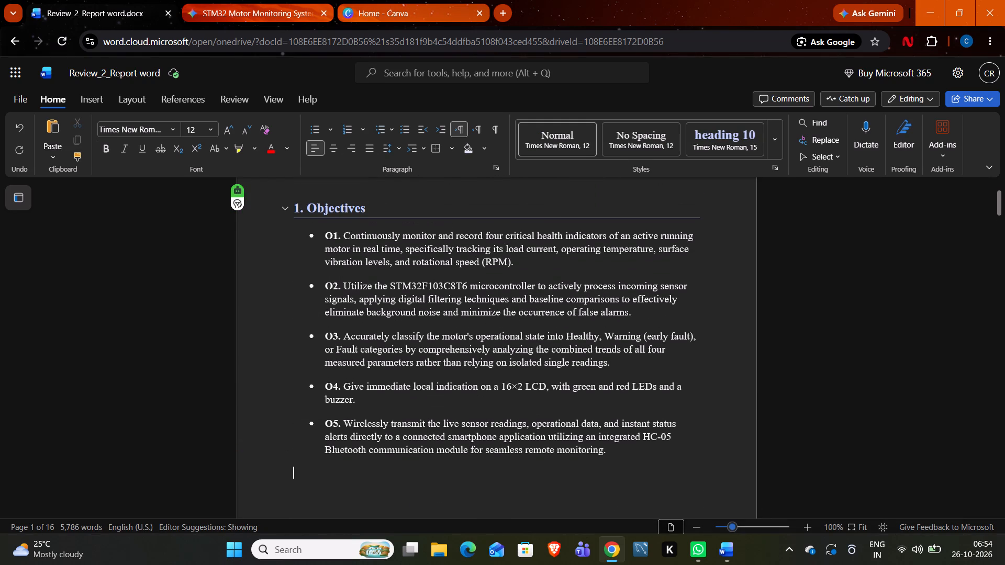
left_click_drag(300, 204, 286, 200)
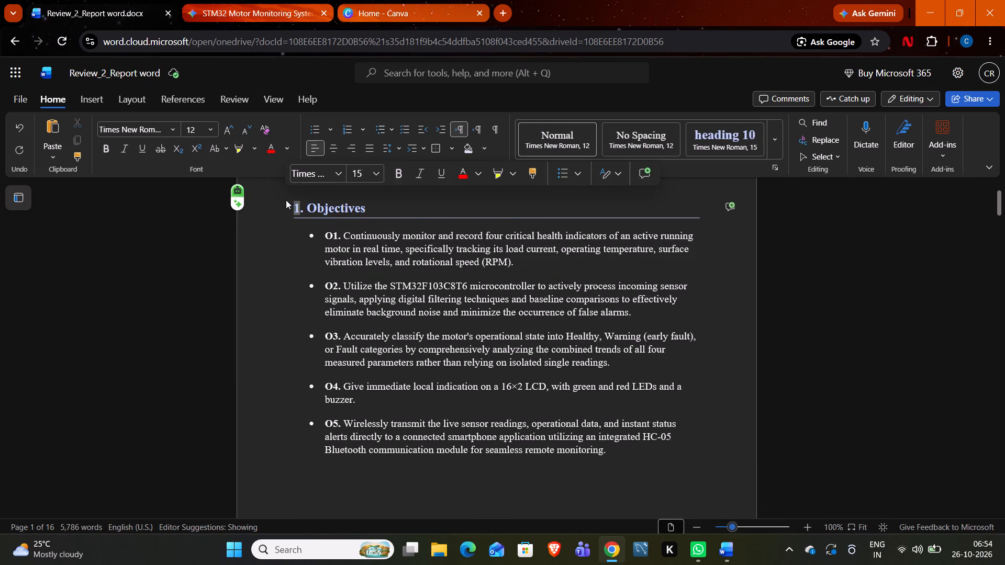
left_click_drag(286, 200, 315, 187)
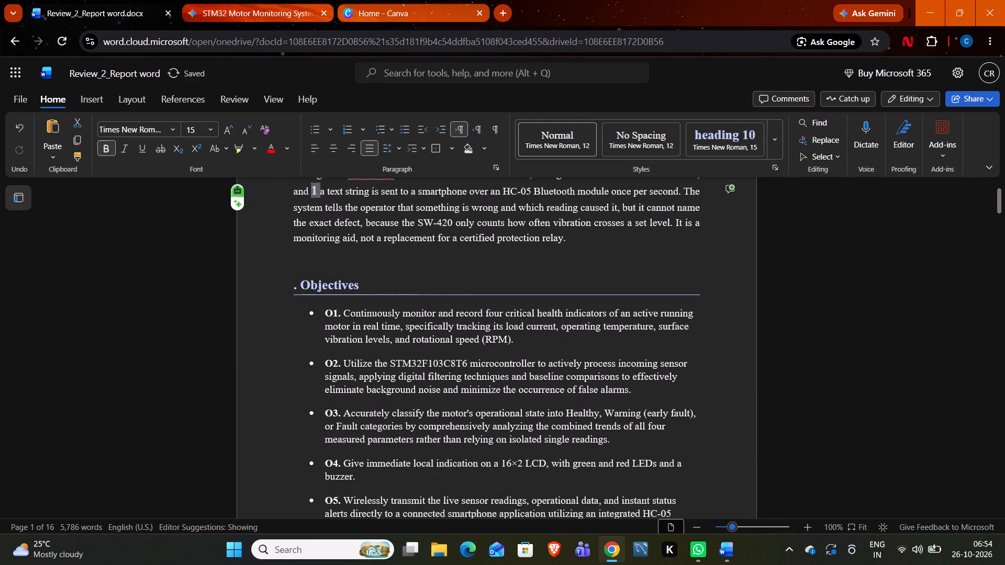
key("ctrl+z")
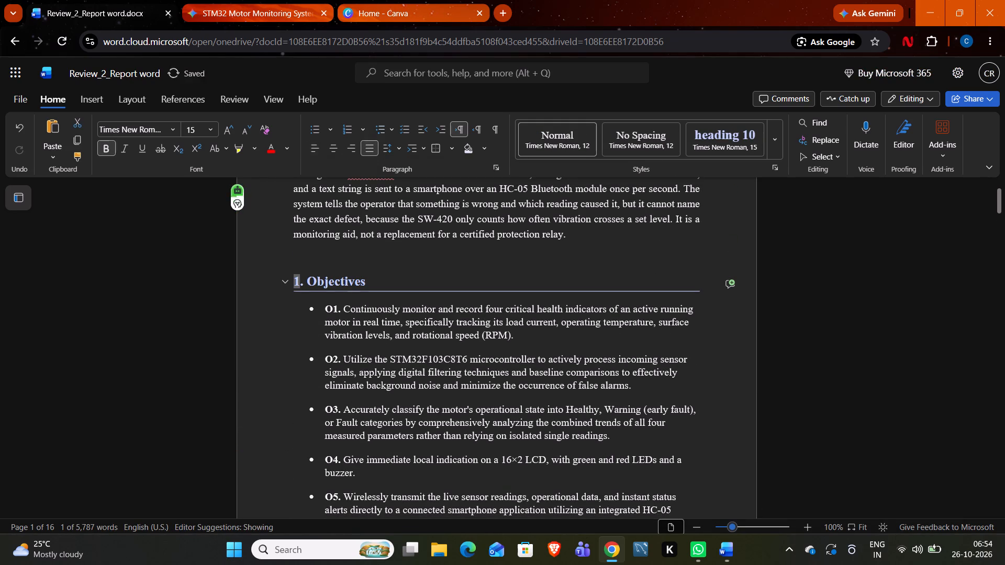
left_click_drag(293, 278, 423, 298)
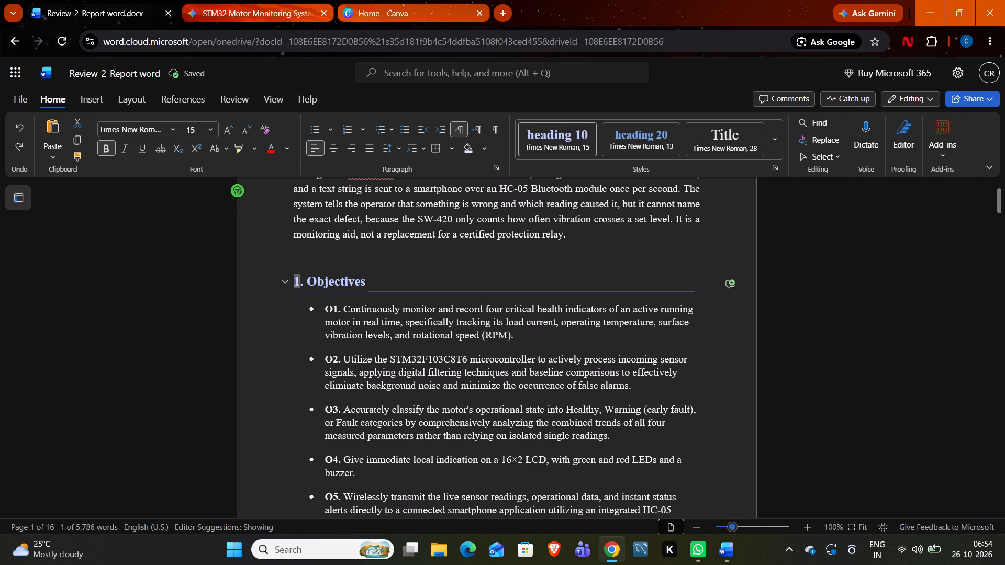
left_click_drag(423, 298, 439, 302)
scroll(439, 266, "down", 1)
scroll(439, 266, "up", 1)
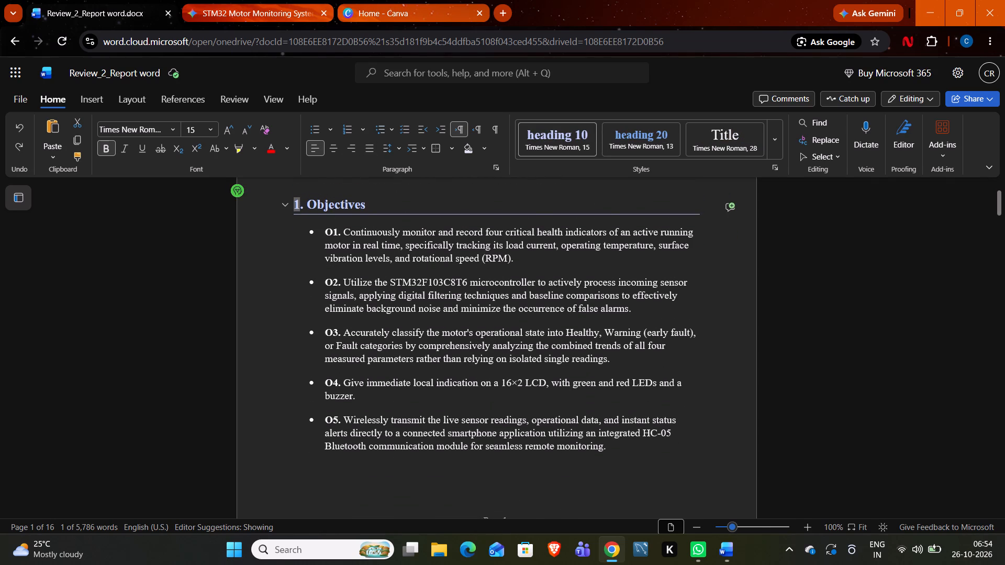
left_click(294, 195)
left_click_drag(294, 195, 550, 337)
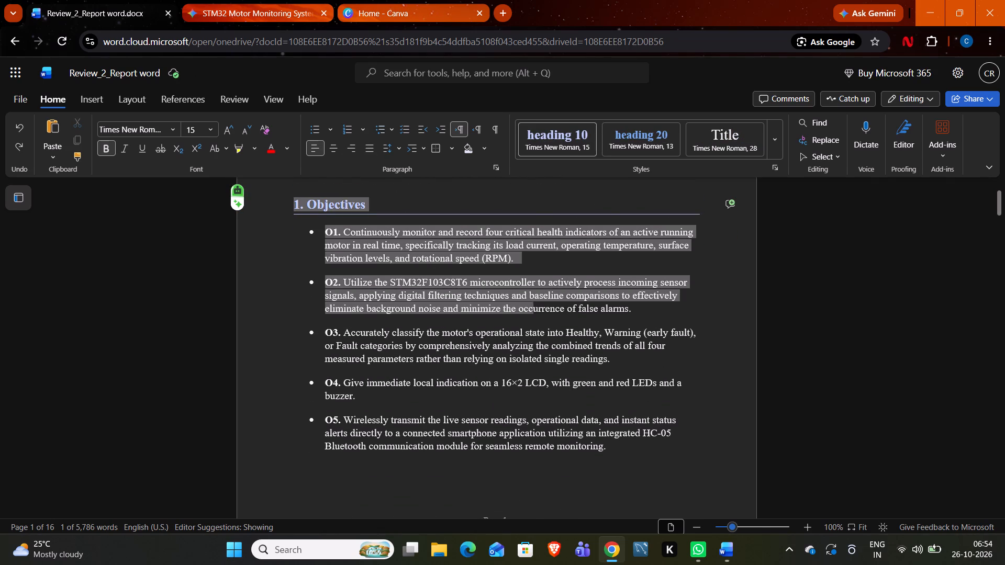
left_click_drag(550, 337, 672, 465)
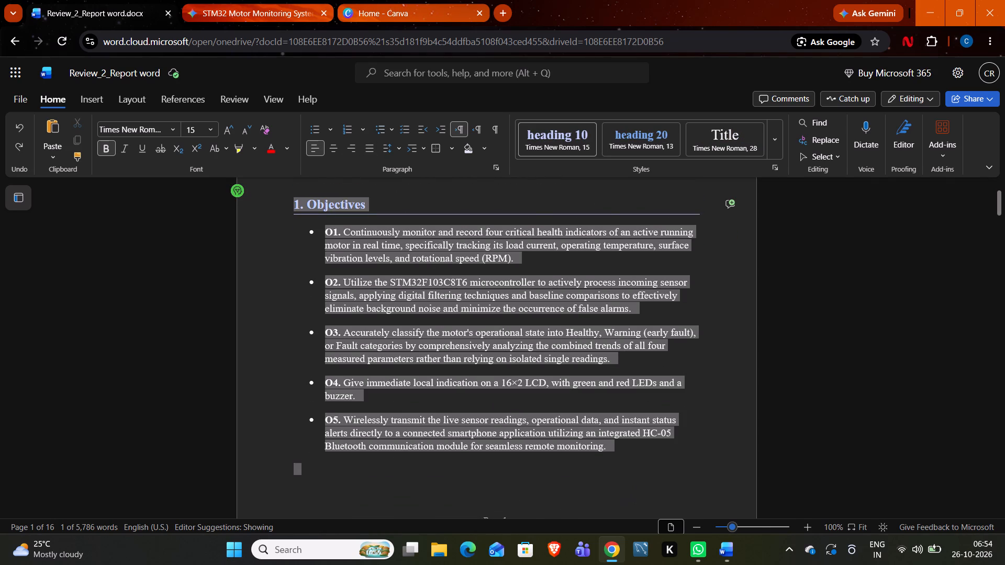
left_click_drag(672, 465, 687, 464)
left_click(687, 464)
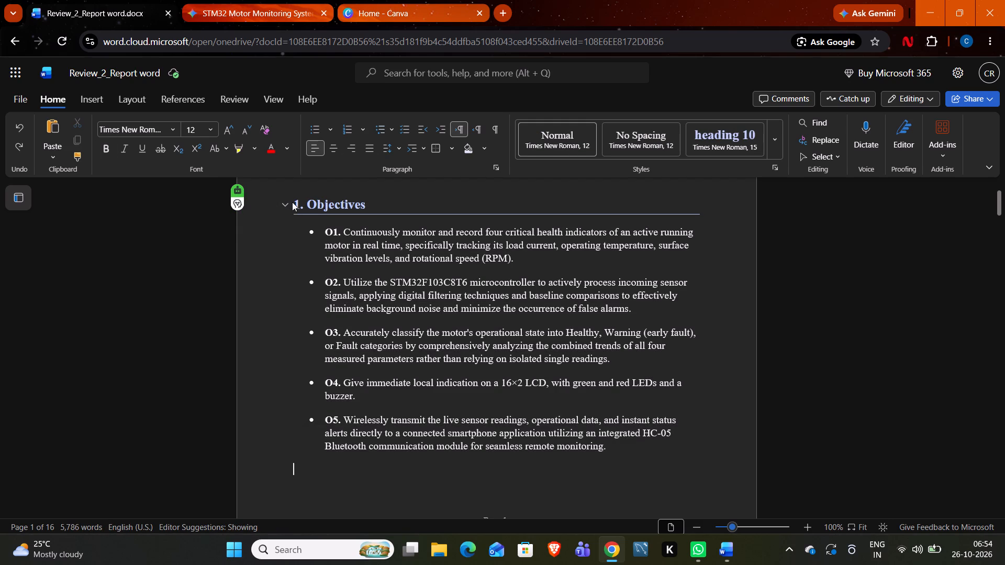
Copy the "1. Objectives" heading with bullets O1 to O5 and delete it from page 1, including the leftover empty bullet.
left_click_drag(294, 201, 406, 245)
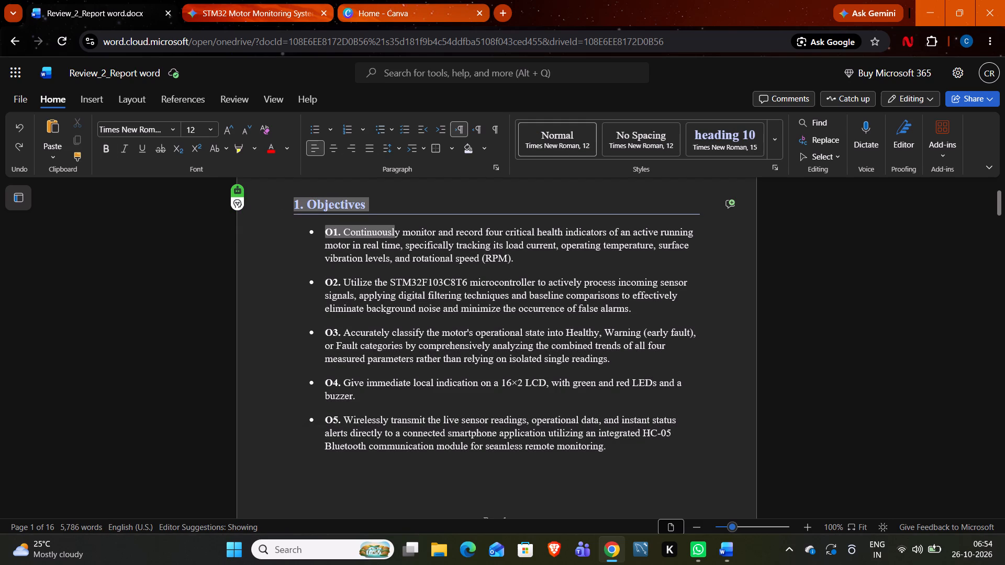
left_click_drag(406, 245, 593, 419)
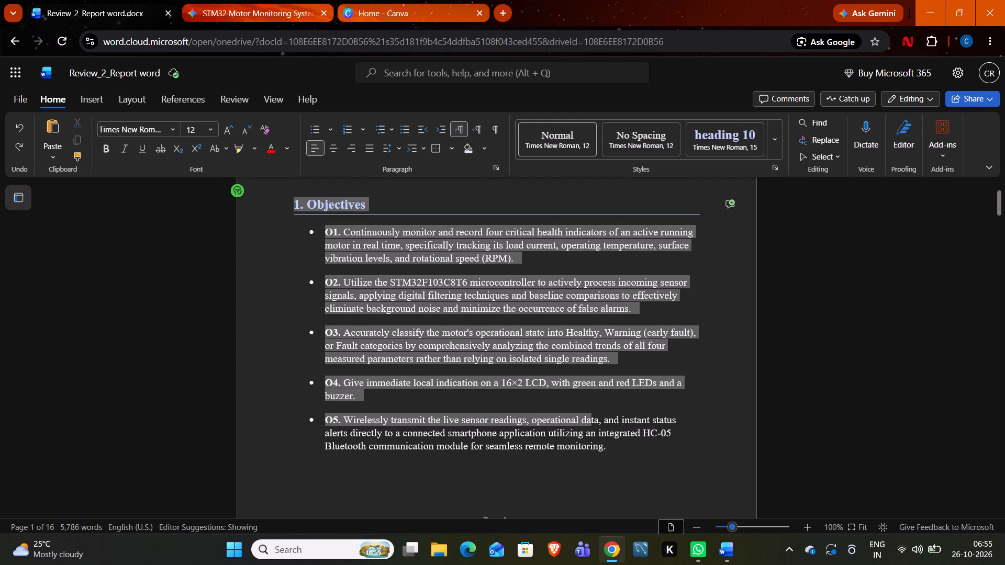
left_click_drag(593, 419, 606, 446)
key("ctrl+c")
key("ctrl+c")
key("ctrl+c")
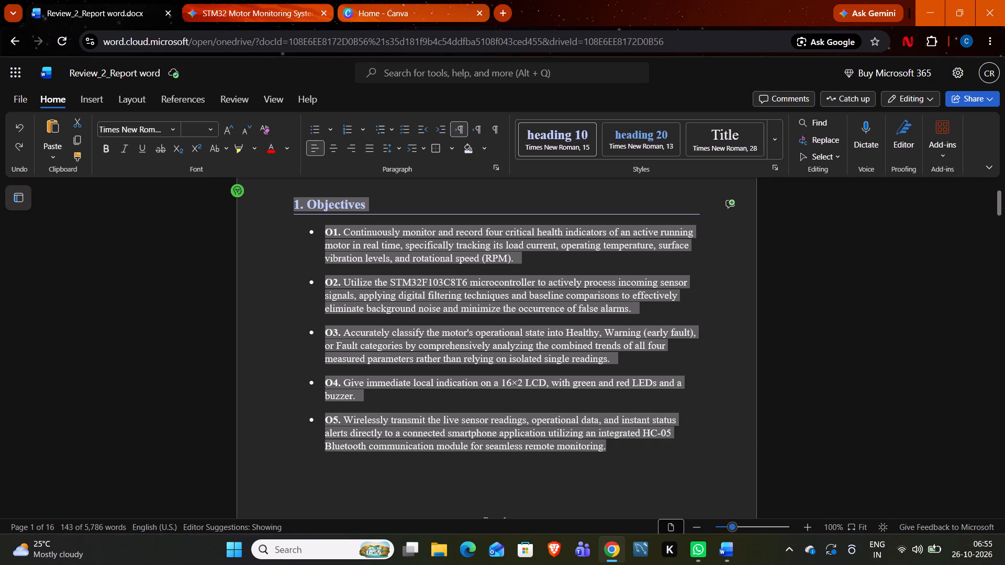
key("BackSpace")
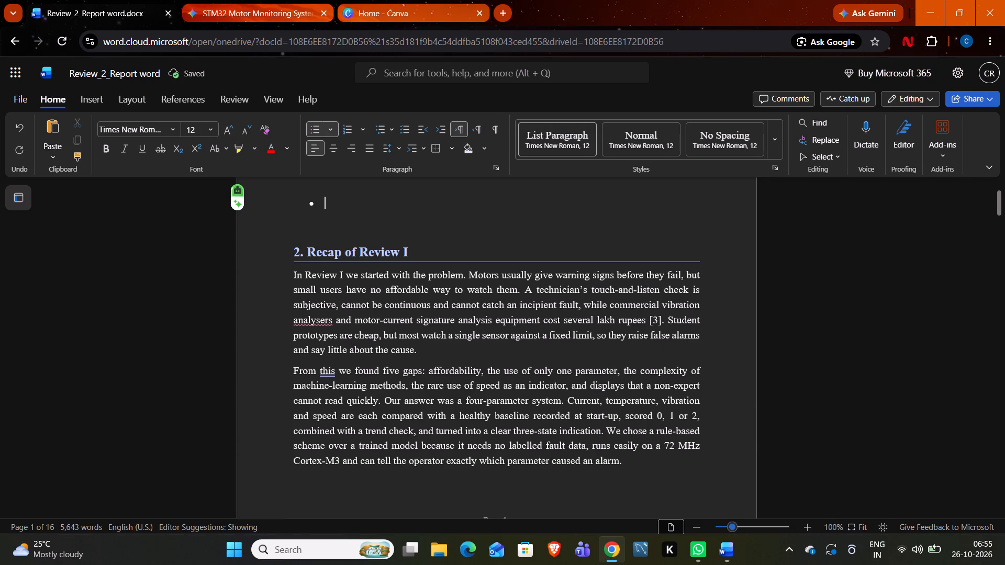
key("BackSpace")
Insert nine blank lines between the Abstract and the "2. Recap of Review I" heading to push the Recap down.
scroll(606, 446, "up", 3)
scroll(606, 446, "down", 1)
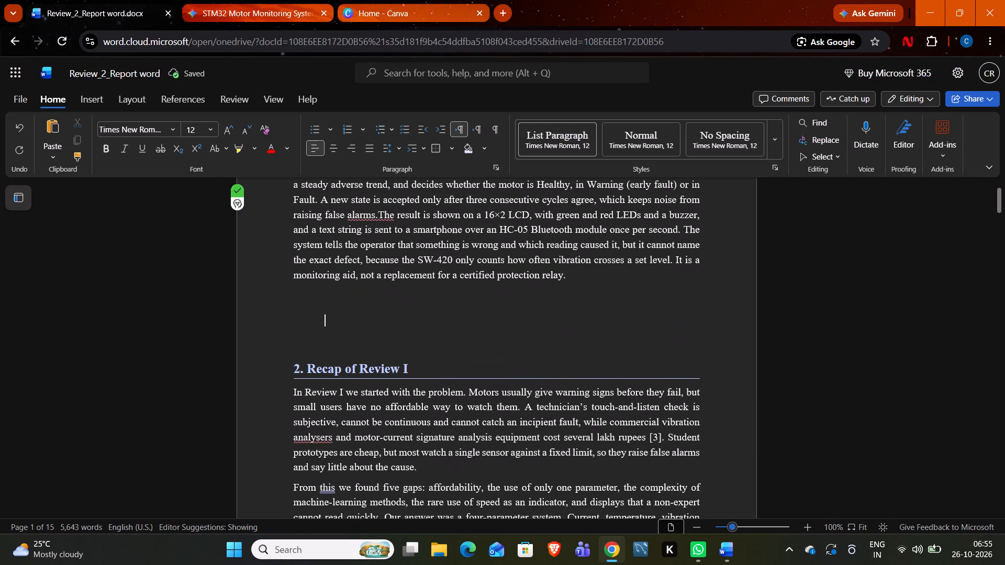
key("Return")
key("Return")
key("Return")
key("Return")
key("Return")
key("Return")
key("Return")
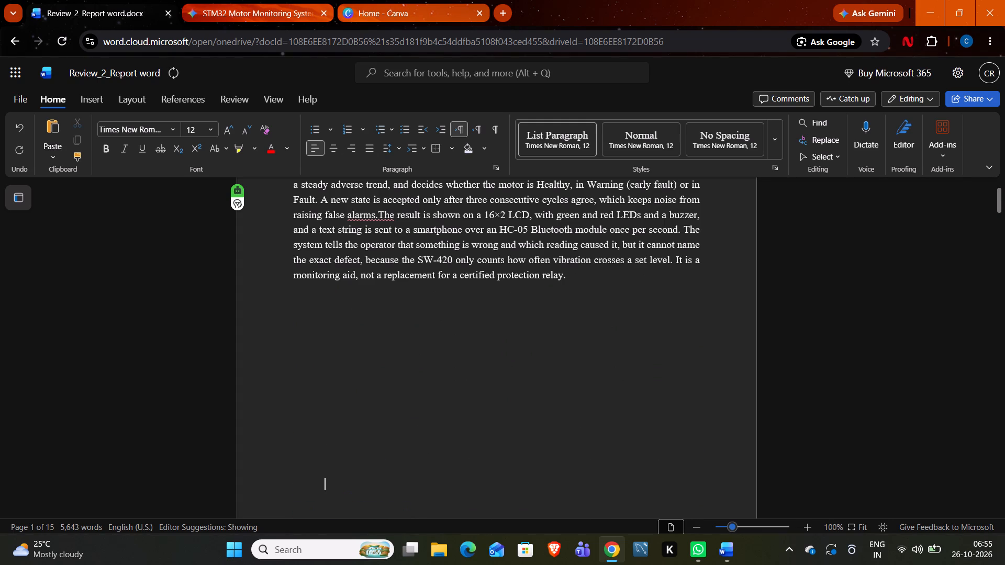
key("Return")
scroll(606, 446, "down", 2)
key("Return")
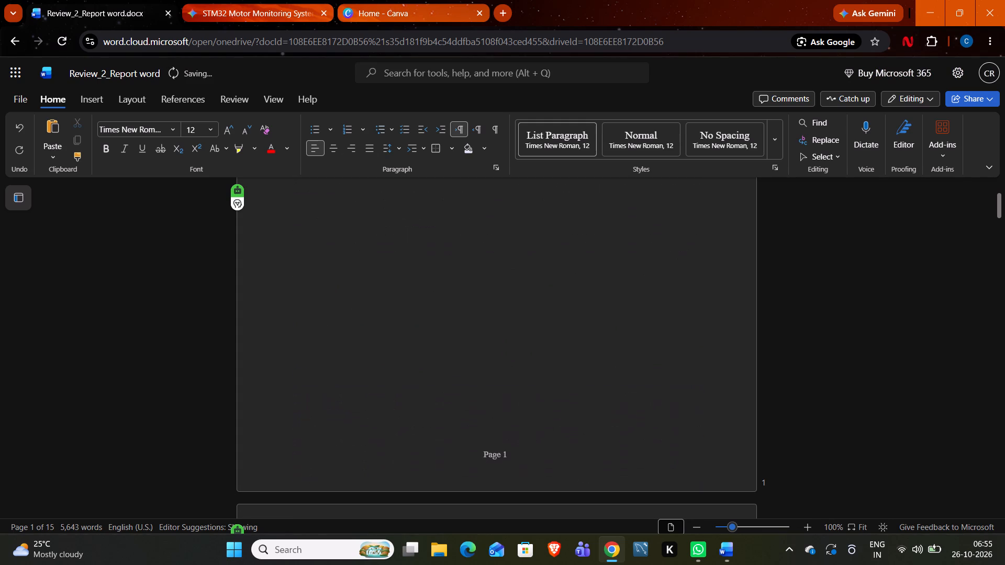
Generate a print preview of the updated report.
left_click(16, 101)
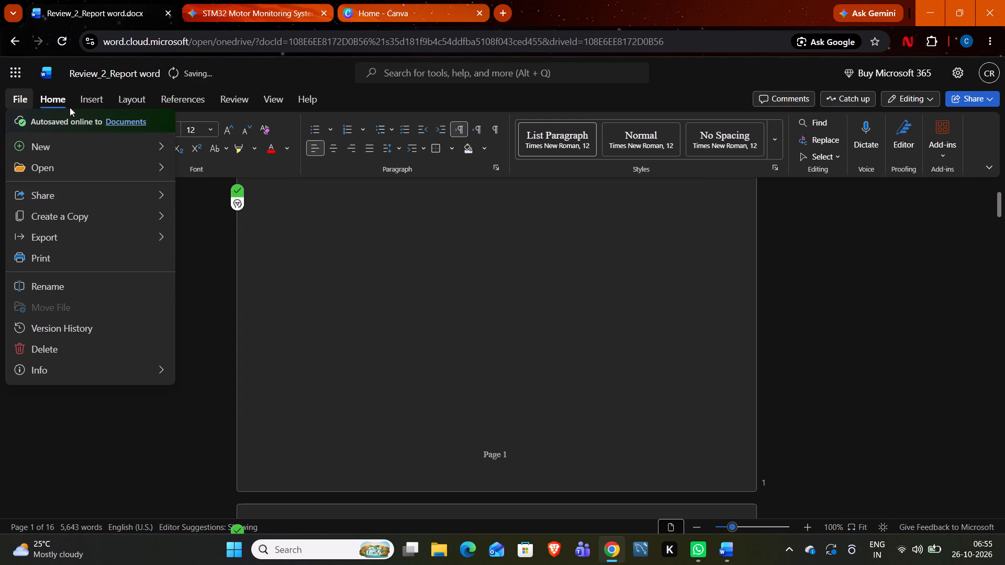
left_click(55, 254)
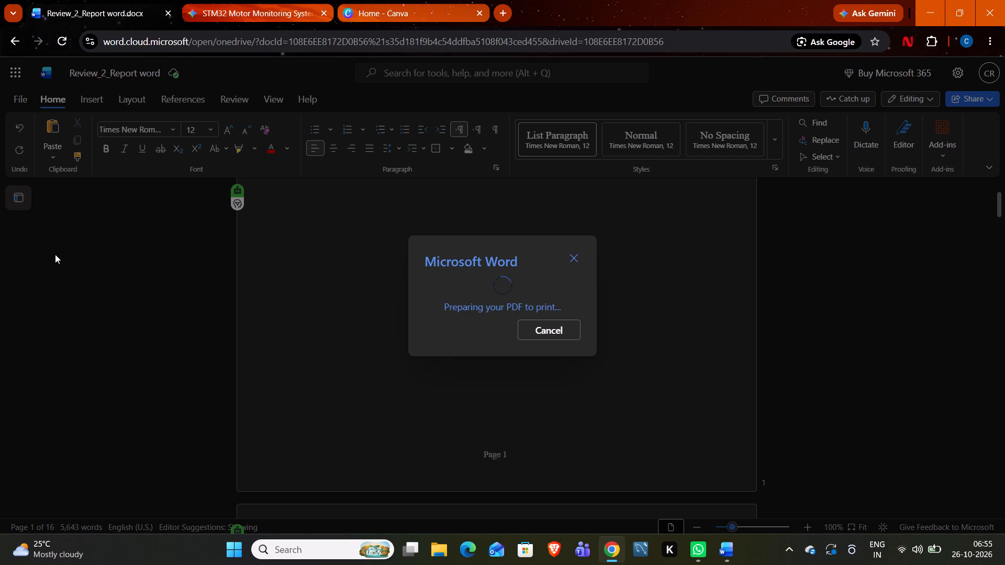
Switch to Canva, dismiss the trial offer, and upload the Review_2_Report_pdf file from Downloads as a new design.
left_click(425, 0)
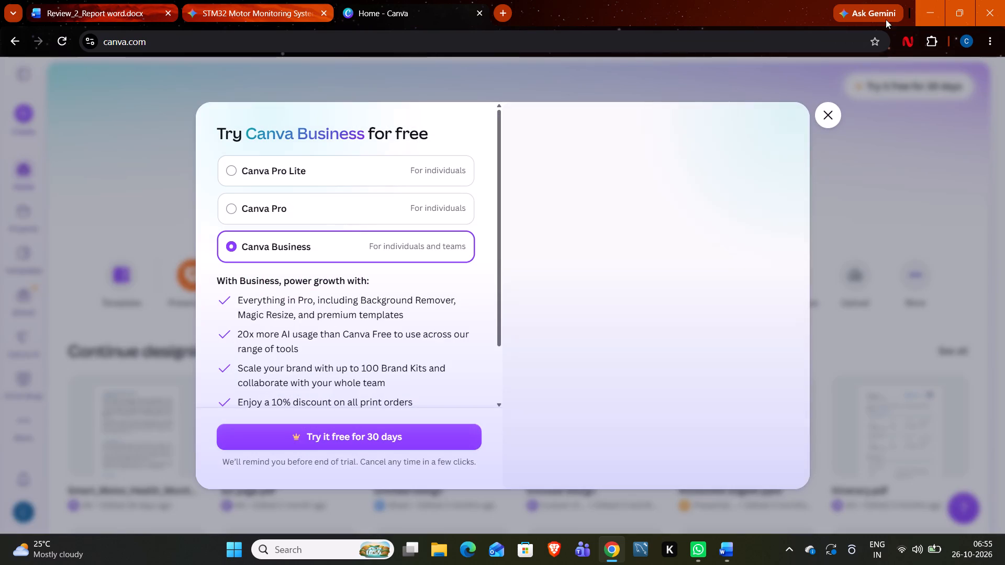
left_click(832, 101)
left_click(832, 116)
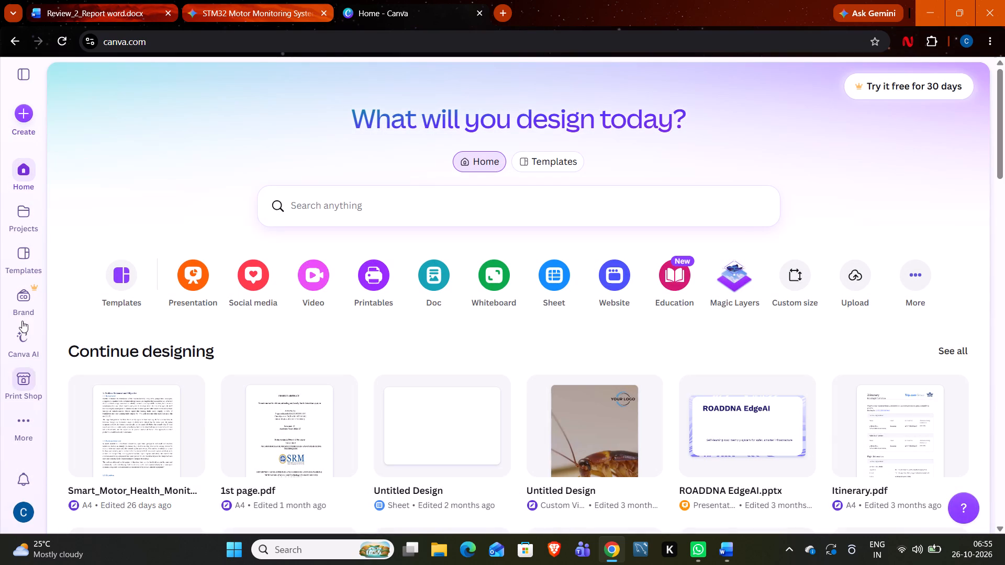
left_click(11, 108)
left_click(25, 112)
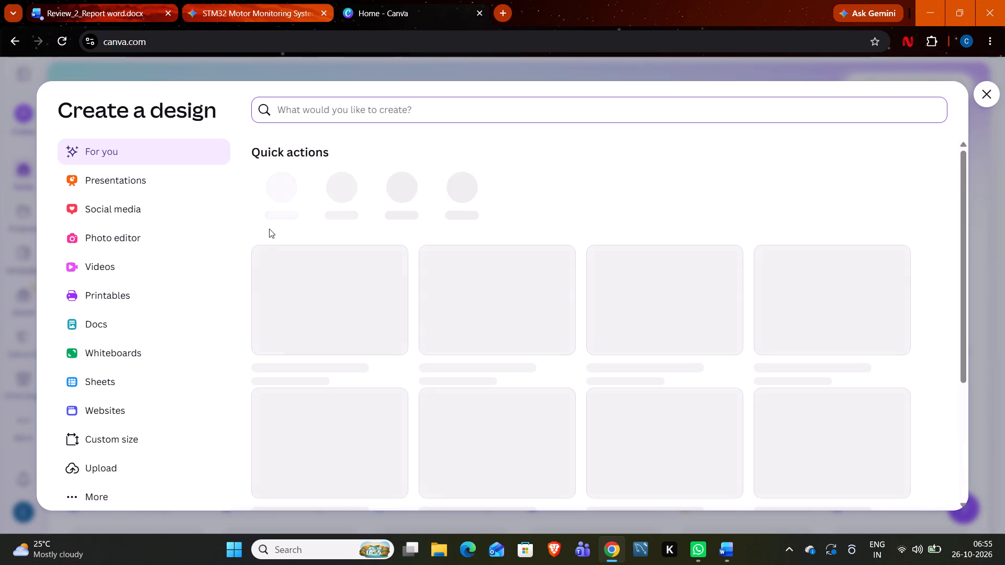
left_click(114, 464)
left_click(528, 358)
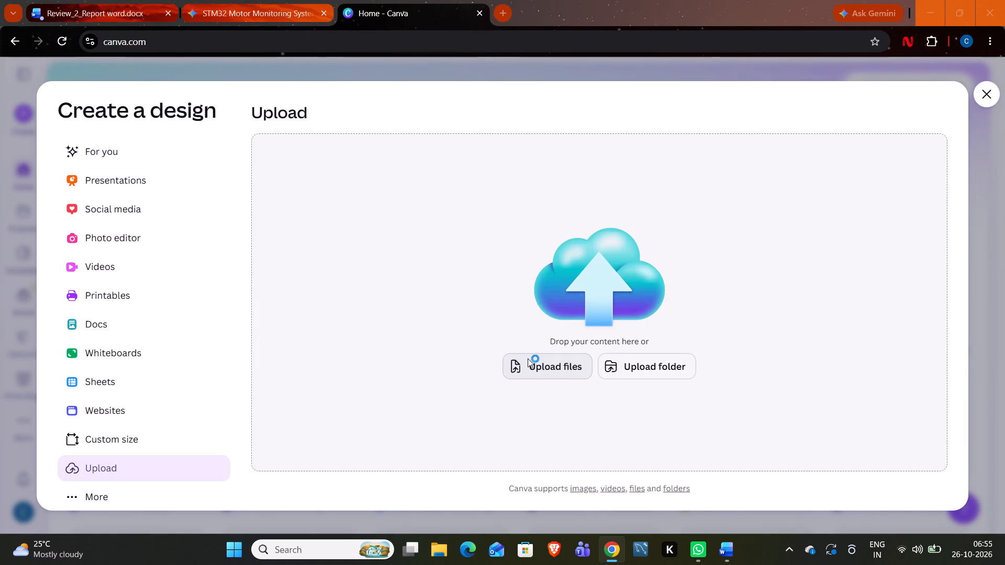
left_click(138, 130)
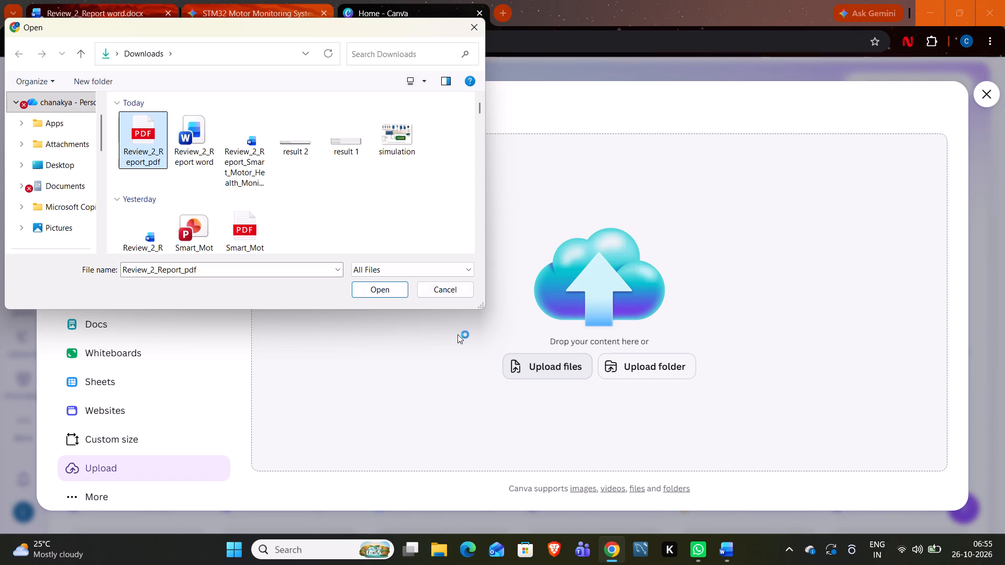
left_click(371, 289)
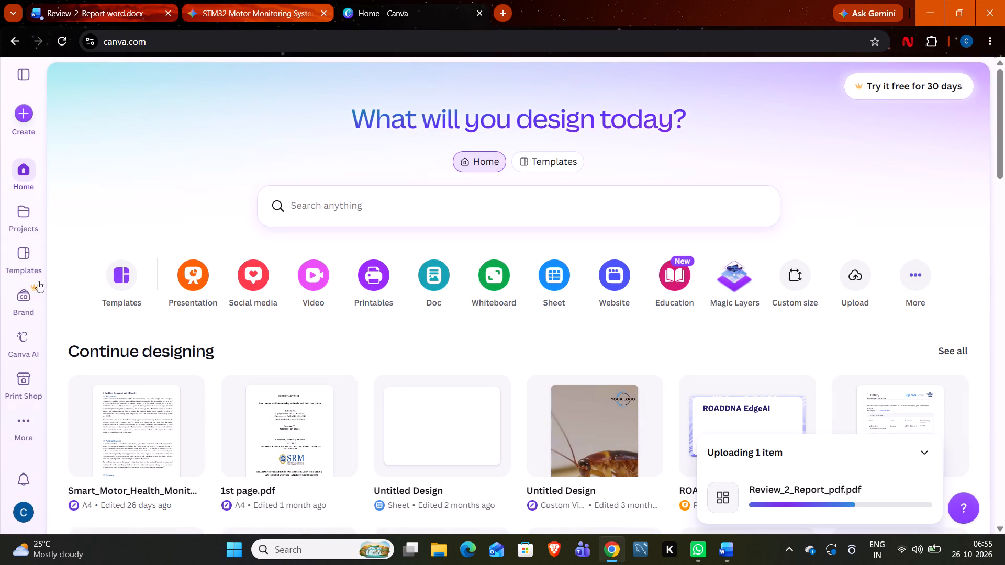
Open the uploaded Review_2_Report_pdf.pdf design from the recent projects for editing.
left_click_drag(21, 199, 21, 206)
left_click(21, 206)
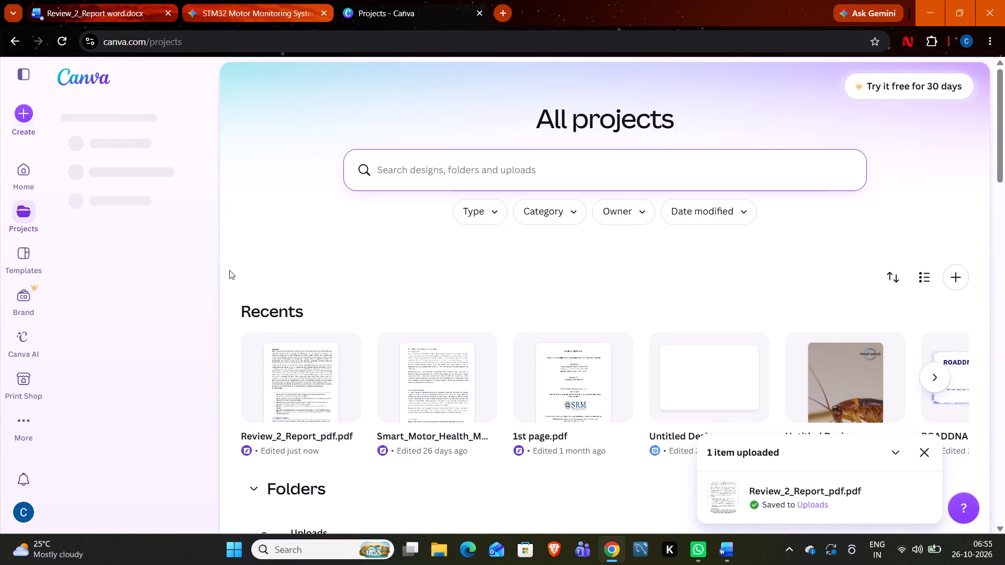
double_click(294, 380)
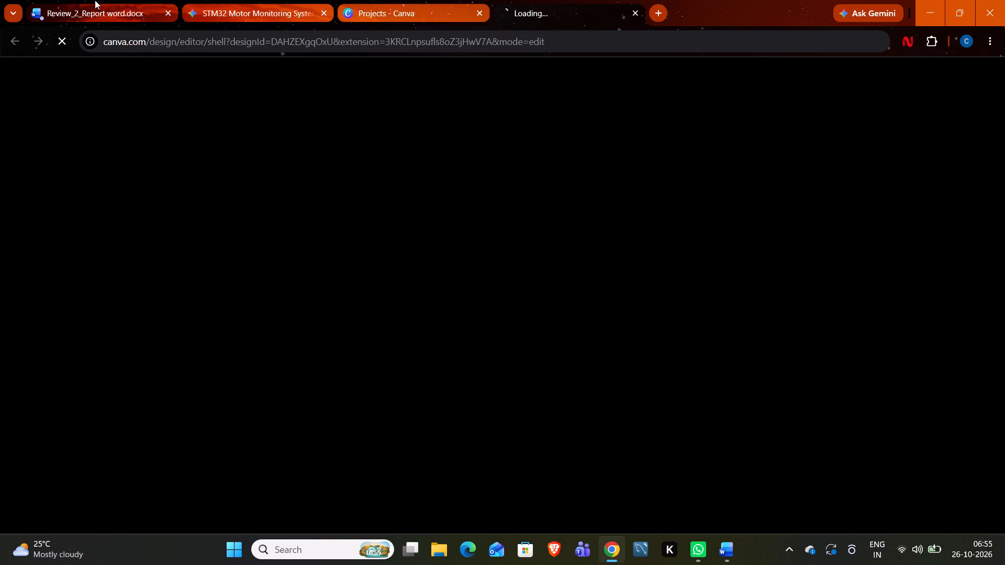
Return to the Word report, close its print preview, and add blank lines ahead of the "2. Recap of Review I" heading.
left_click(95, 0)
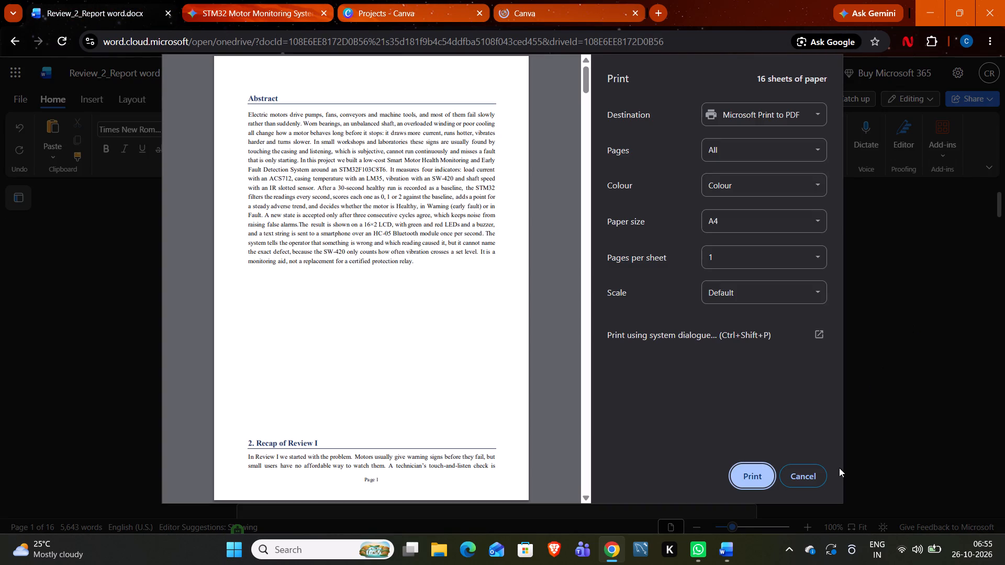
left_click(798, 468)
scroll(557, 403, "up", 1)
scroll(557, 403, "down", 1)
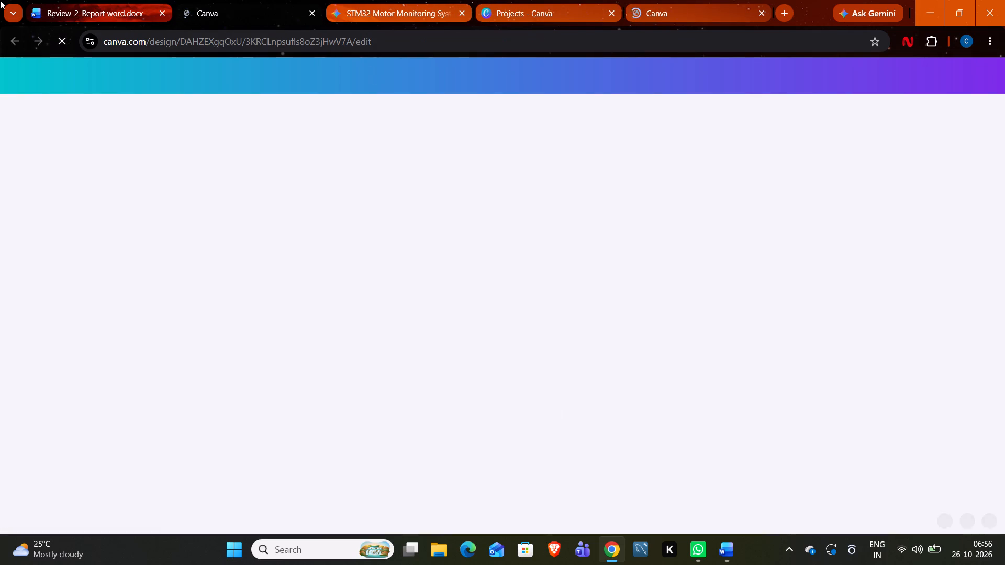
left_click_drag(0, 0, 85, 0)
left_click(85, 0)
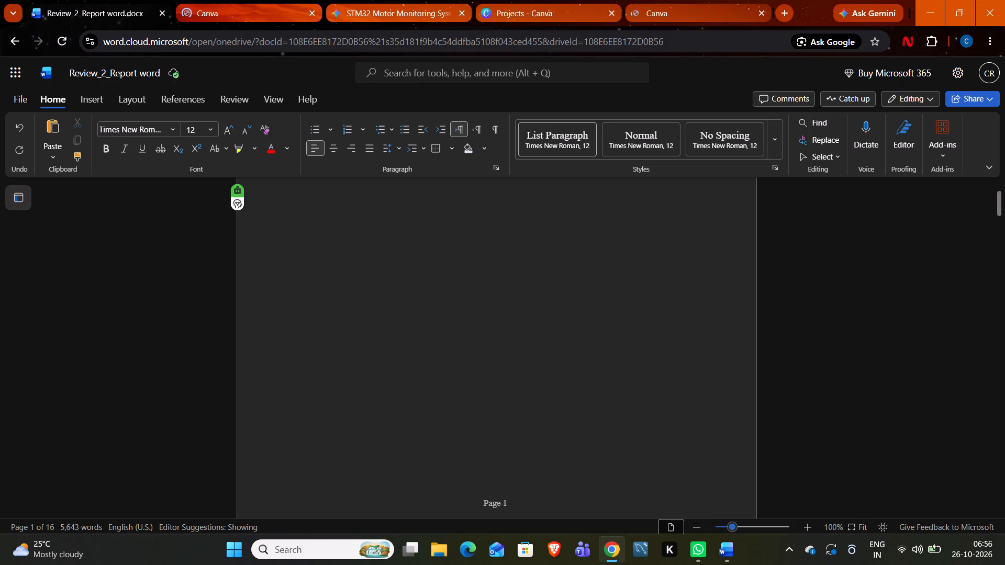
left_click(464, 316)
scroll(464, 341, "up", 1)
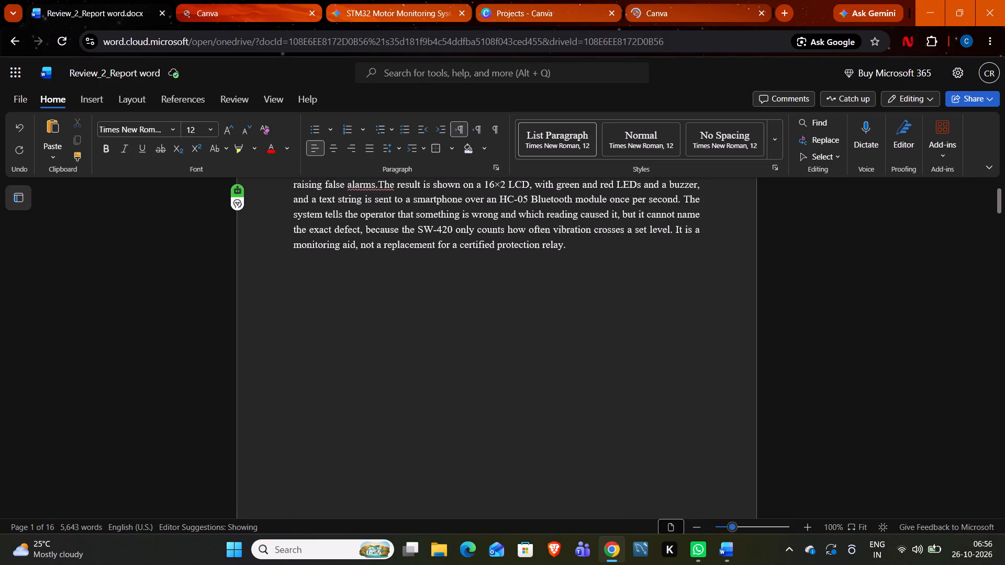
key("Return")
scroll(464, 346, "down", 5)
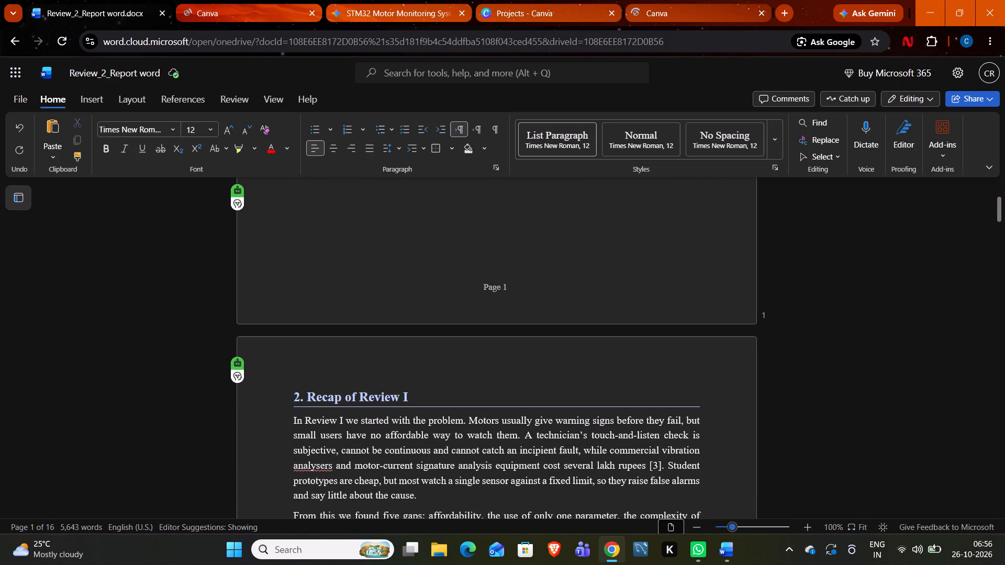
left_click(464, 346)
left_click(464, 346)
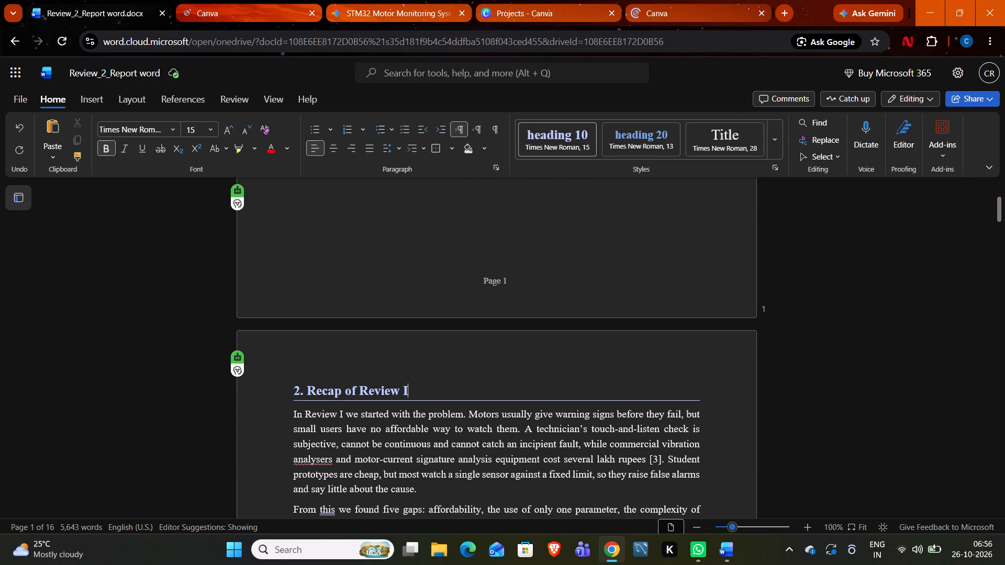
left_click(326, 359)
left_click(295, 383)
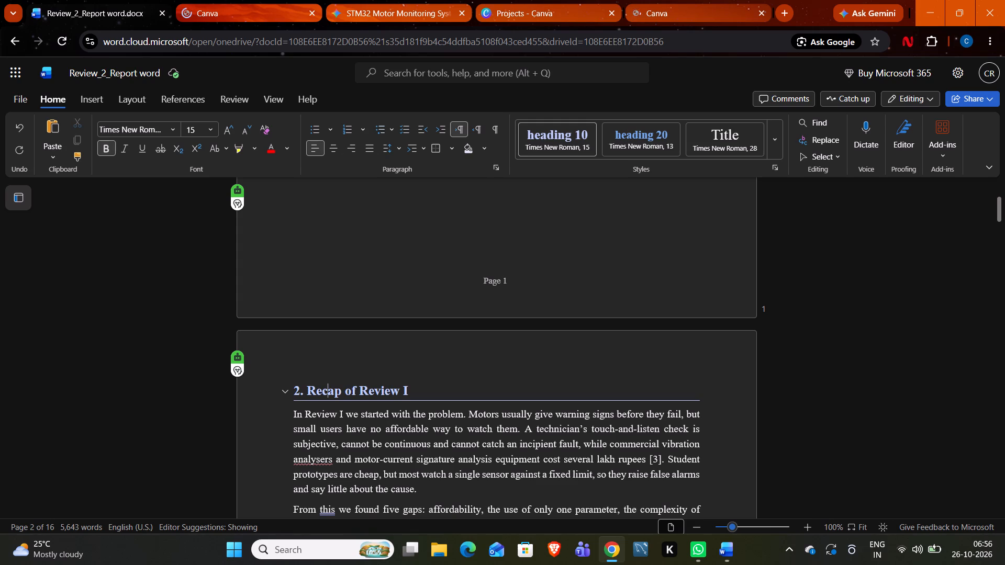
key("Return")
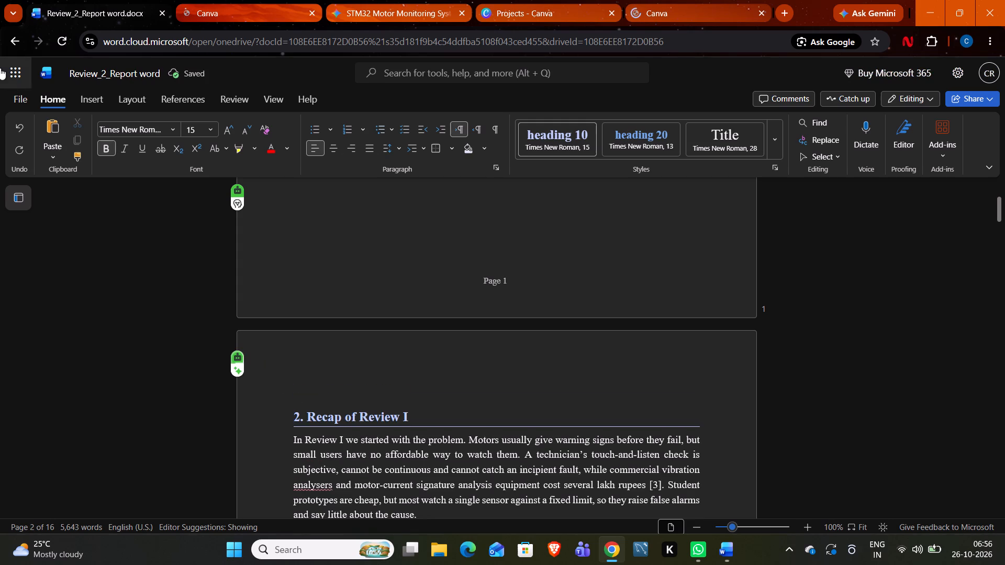
Generate a print preview of the report and check how the Abstract and Recap fall on pages 1 and 2.
left_click_drag(21, 86, 19, 92)
left_click(19, 92)
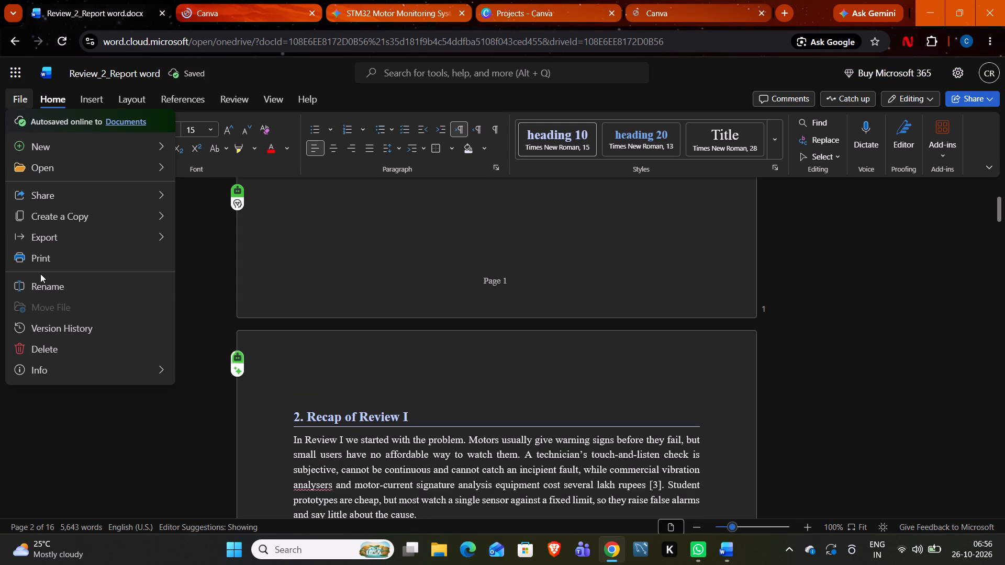
left_click(46, 259)
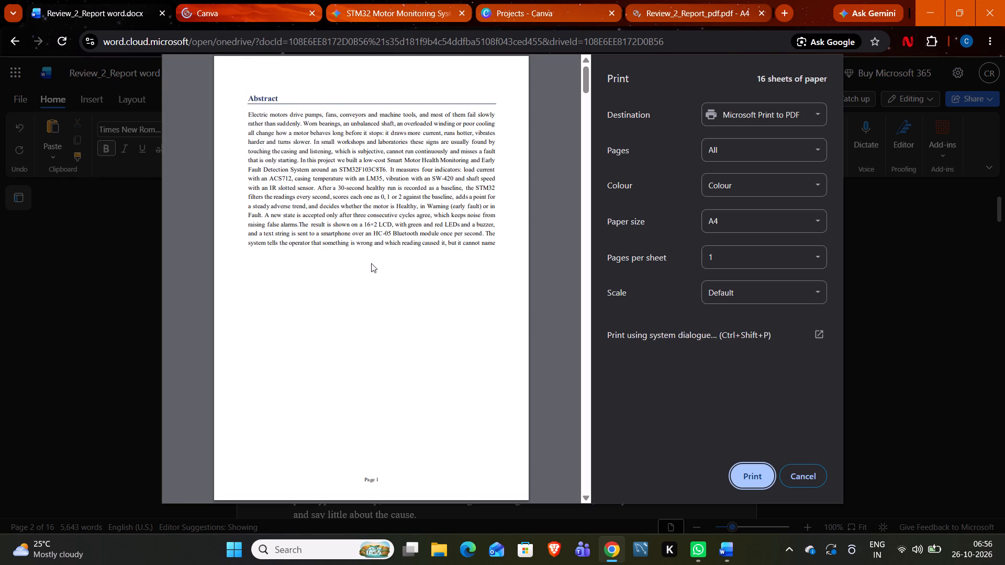
scroll(375, 268, "down", 4)
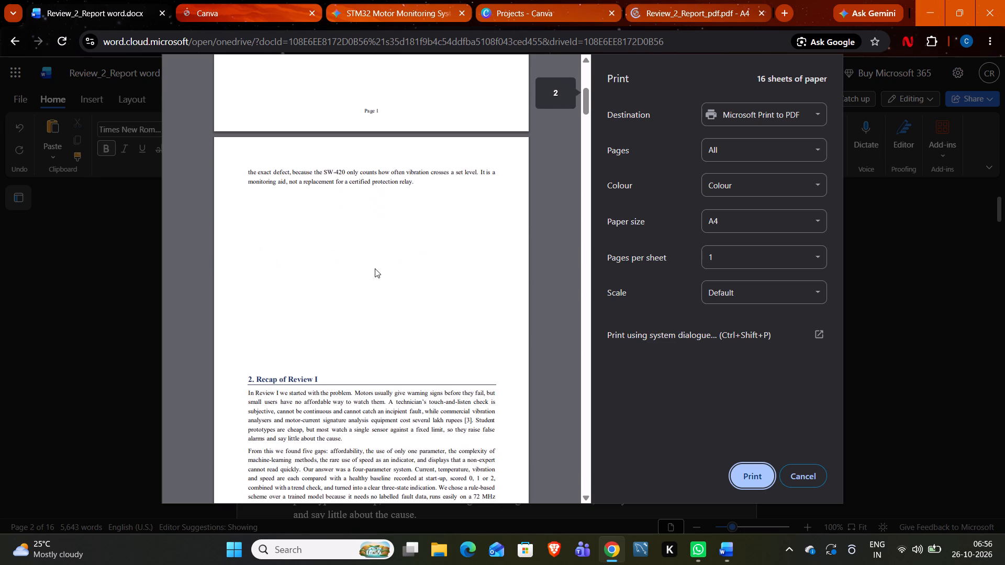
left_click(794, 468)
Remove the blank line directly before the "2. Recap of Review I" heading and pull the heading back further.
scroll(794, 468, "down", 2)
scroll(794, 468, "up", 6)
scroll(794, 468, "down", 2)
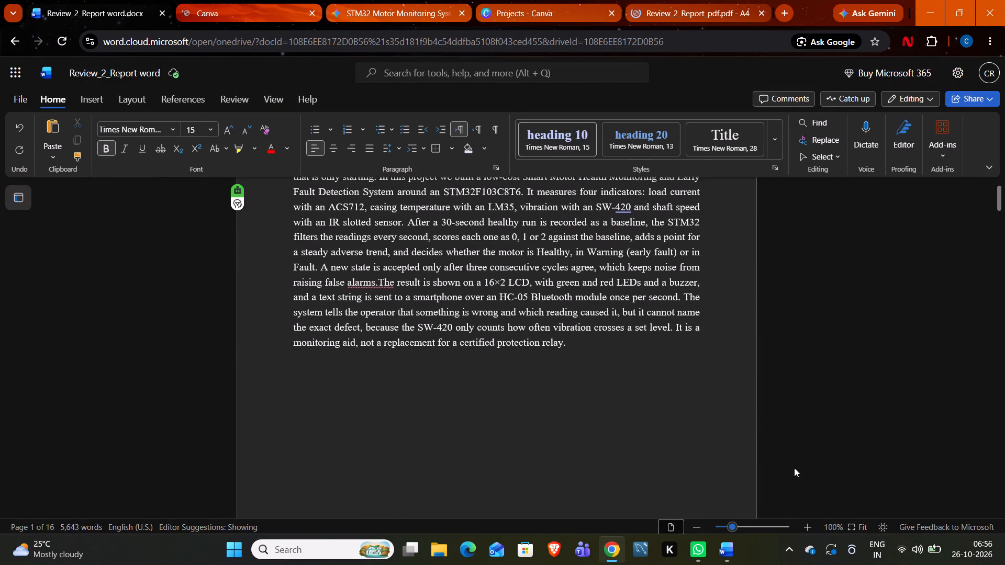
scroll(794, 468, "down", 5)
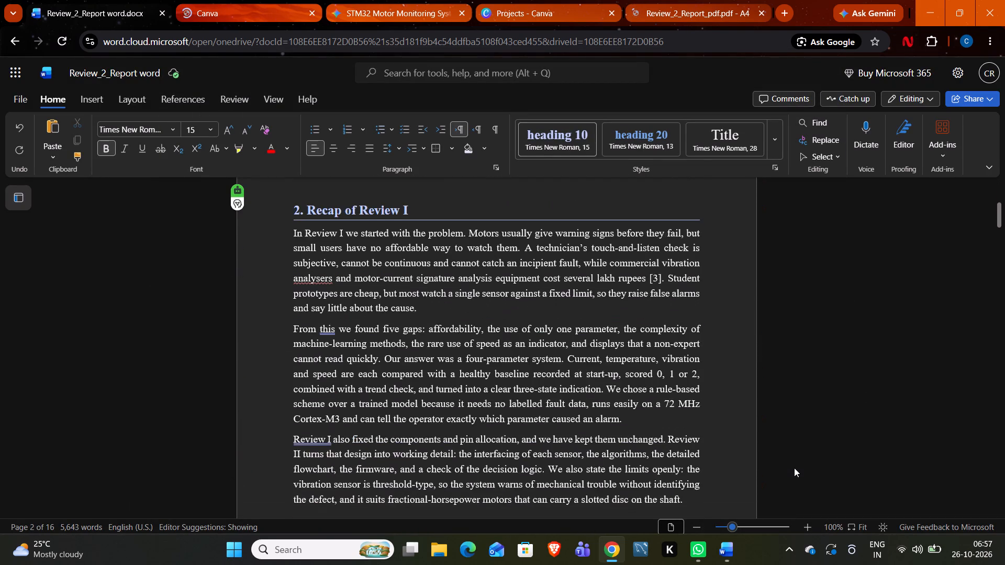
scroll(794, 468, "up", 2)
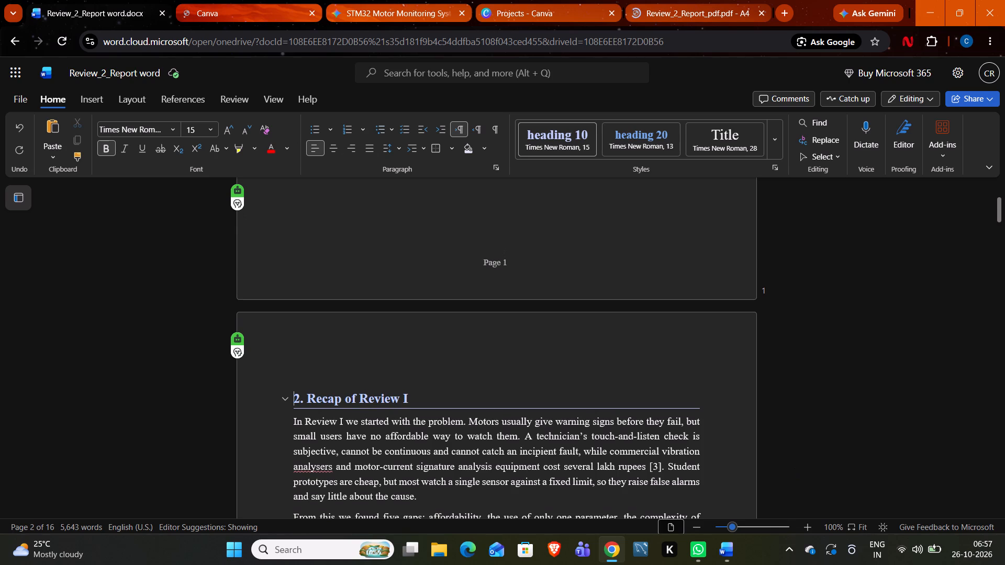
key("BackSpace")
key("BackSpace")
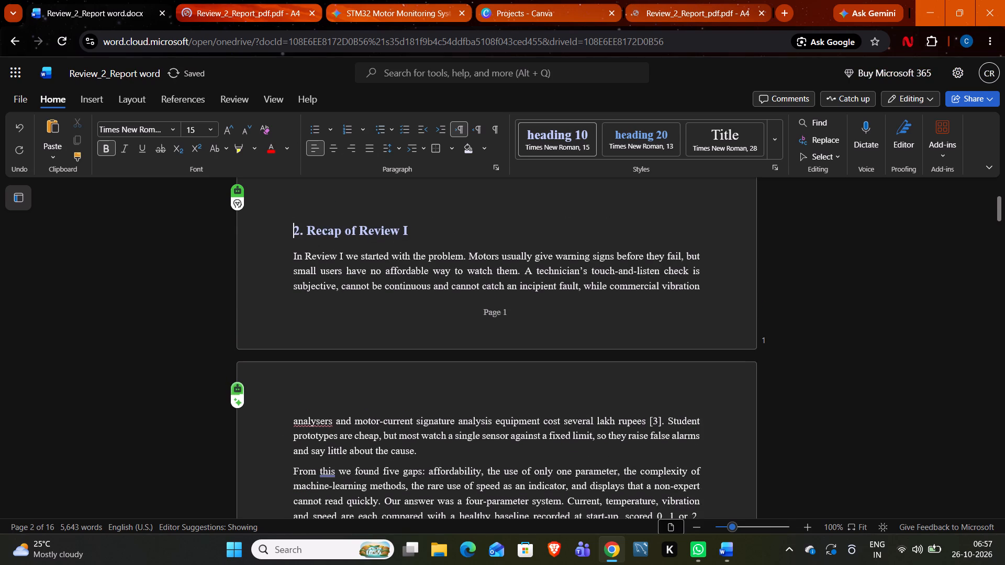
Generate a print preview of the report and check the spacing between the Abstract and the Recap.
scroll(294, 387, "up", 1)
scroll(294, 387, "left", 1)
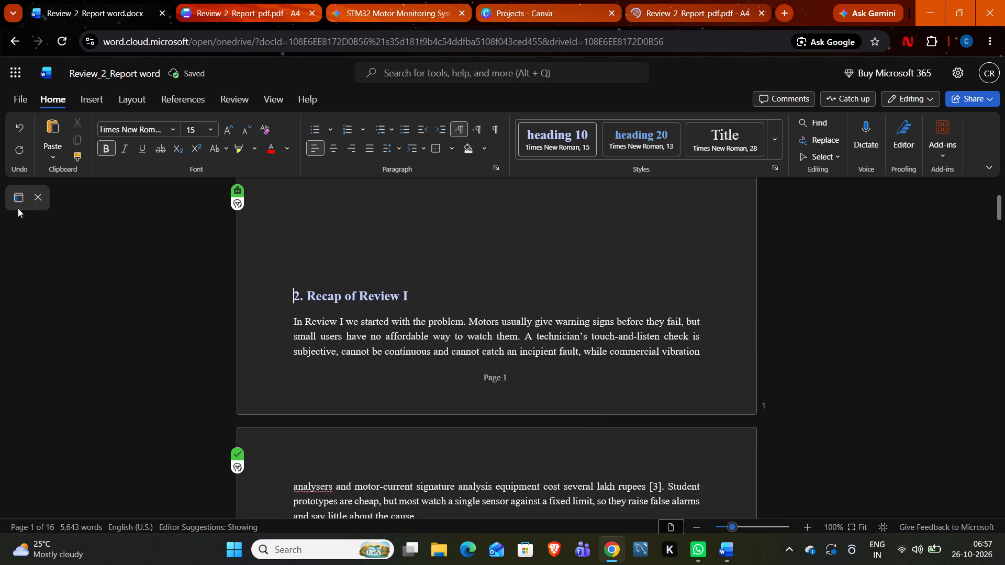
left_click_drag(13, 111, 18, 93)
left_click(18, 93)
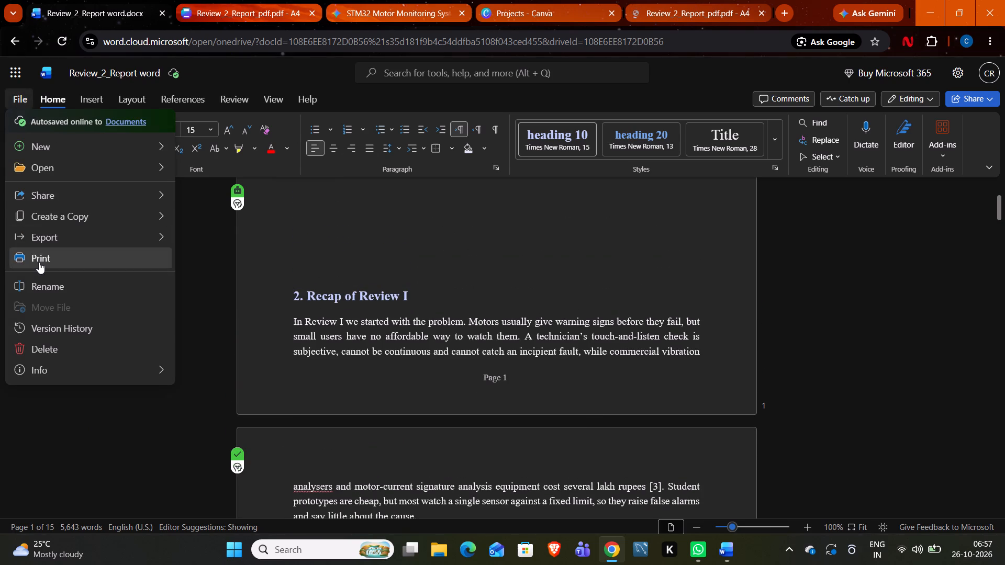
left_click(39, 262)
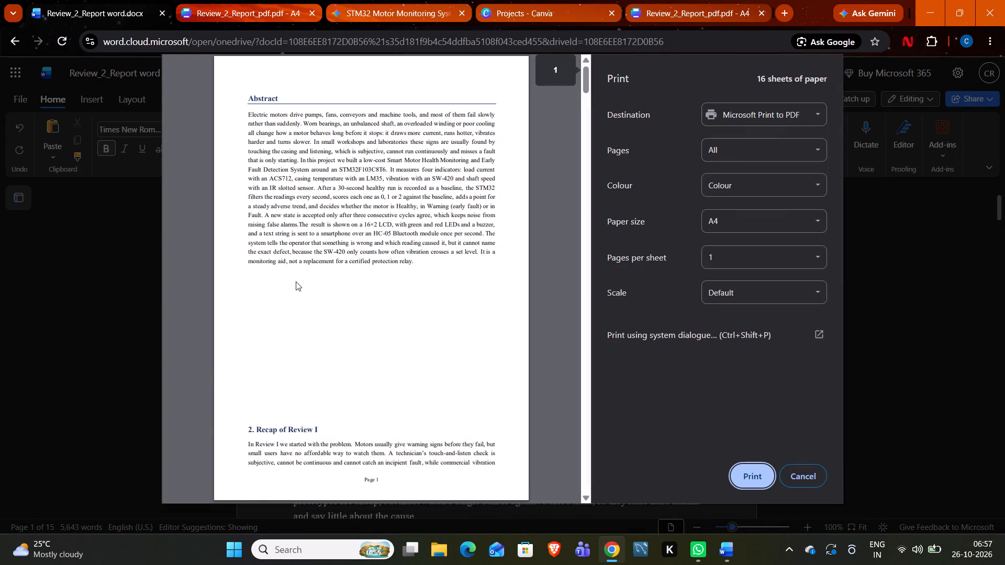
scroll(352, 327, "down", 1)
left_click(792, 481)
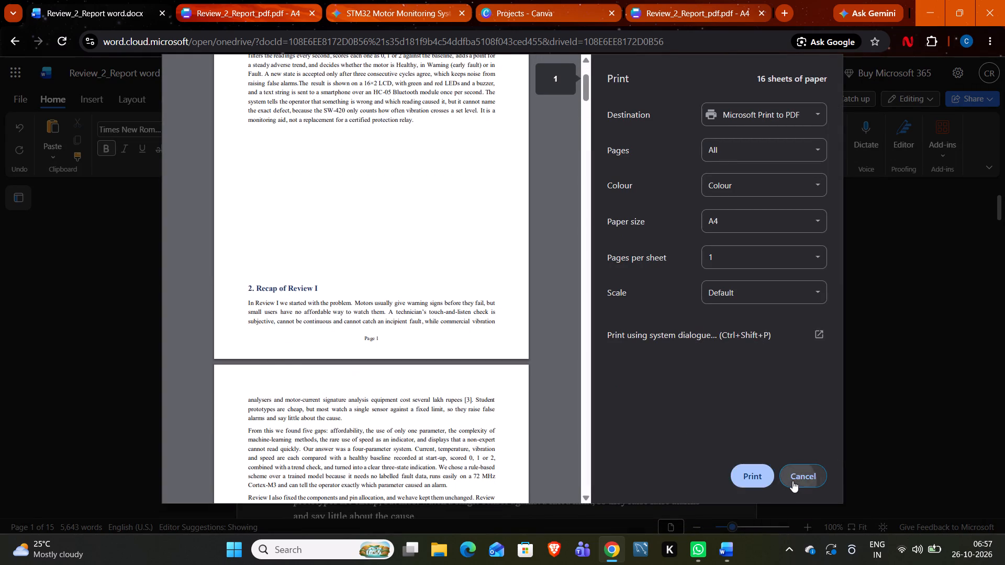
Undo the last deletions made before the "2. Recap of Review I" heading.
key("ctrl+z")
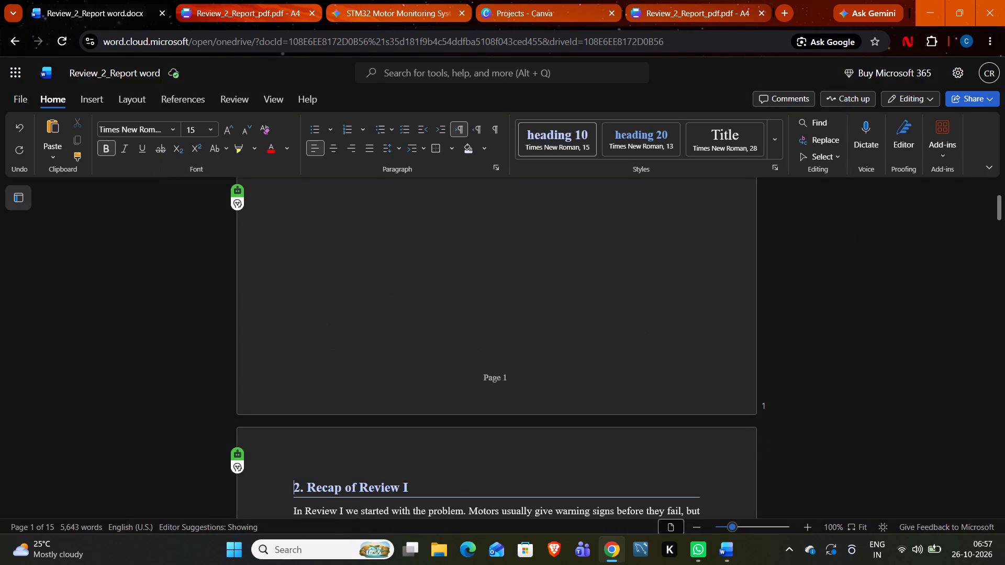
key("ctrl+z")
Delete the whole Abstract section, both its heading and its paragraph, from the first page of the report.
scroll(675, 390, "down", 3)
scroll(675, 390, "up", 2)
scroll(425, 325, "up", 5)
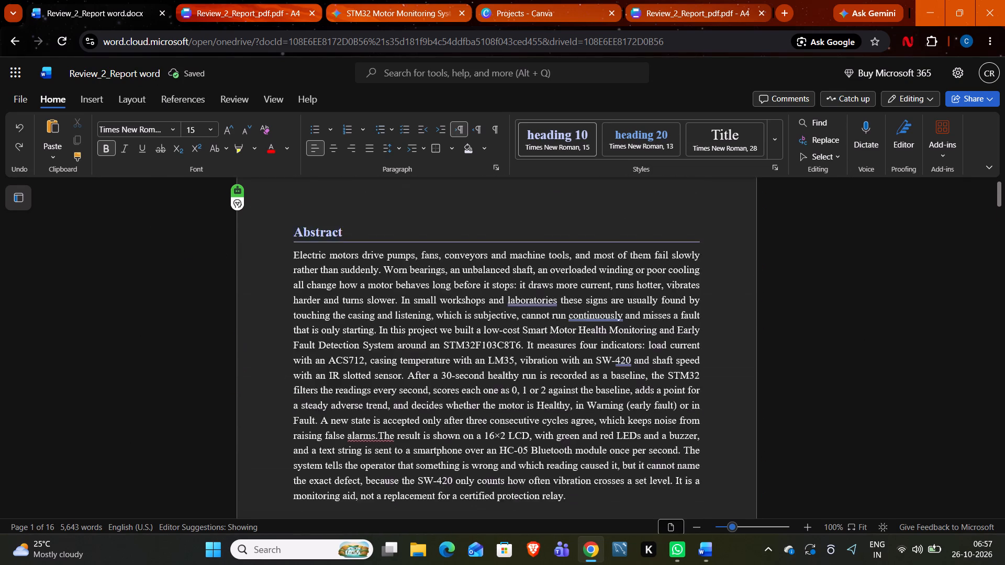
scroll(575, 445, "down", 2)
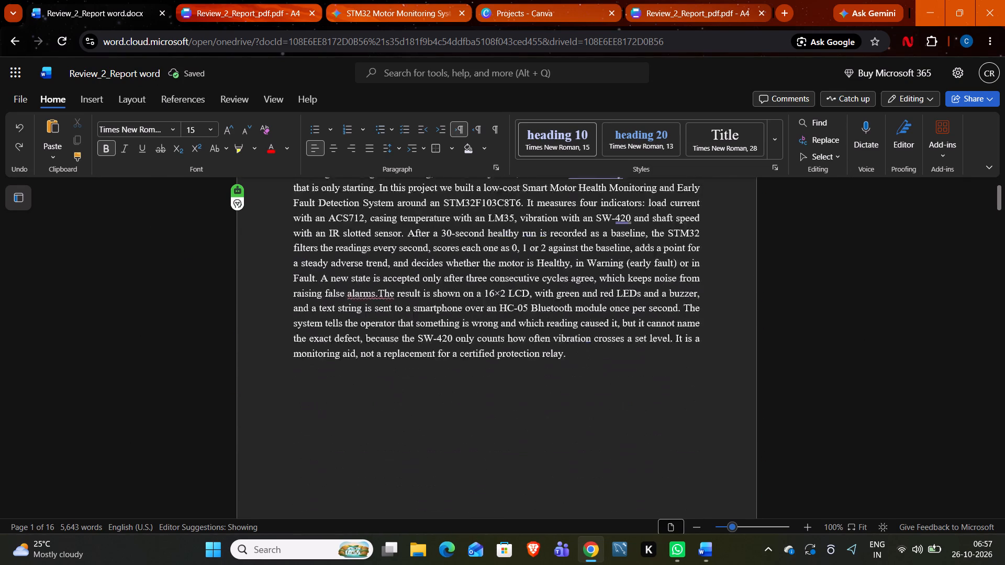
left_click(599, 247)
key("BackSpace")
key("BackSpace")
key("BackSpace")
key("BackSpace")
key("BackSpace")
key("BackSpace")
key("BackSpace")
key("BackSpace")
key("BackSpace")
key("BackSpace")
key("BackSpace")
key("BackSpace")
key("BackSpace")
key("BackSpace")
key("BackSpace")
key("BackSpace")
key("BackSpace")
key("BackSpace")
key("BackSpace")
key("BackSpace")
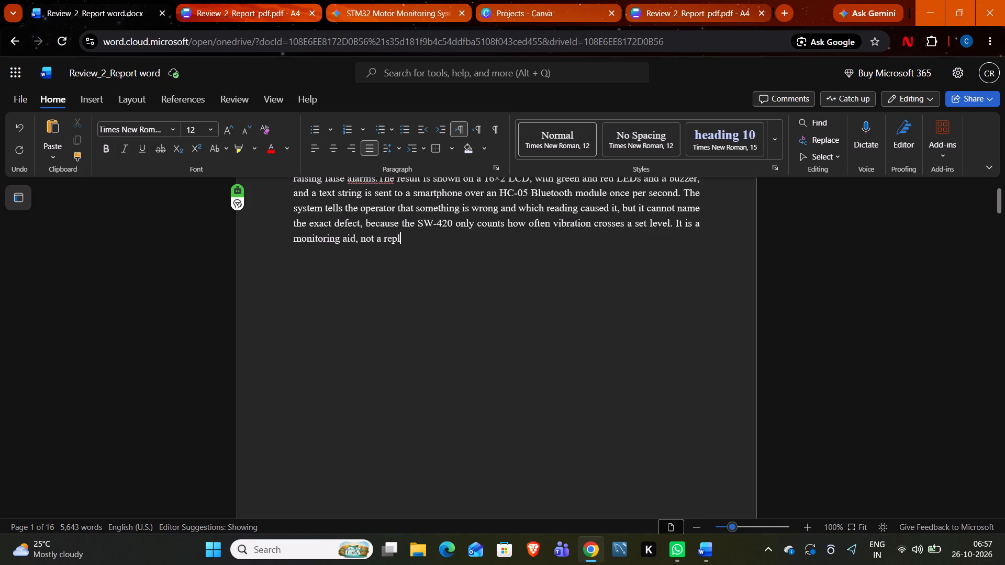
key("BackSpace")
scroll(599, 247, "up", 3)
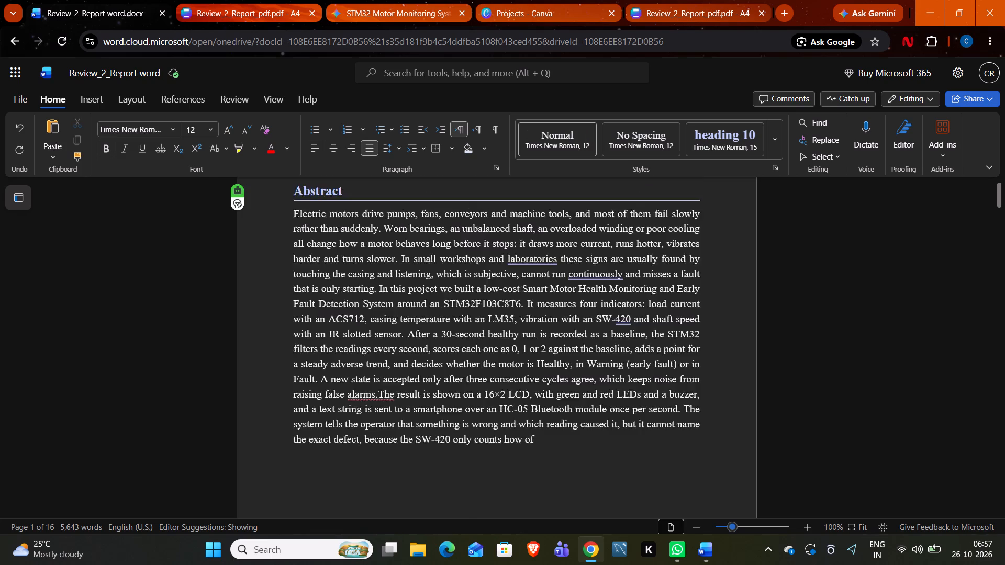
left_click_drag(280, 266, 513, 448)
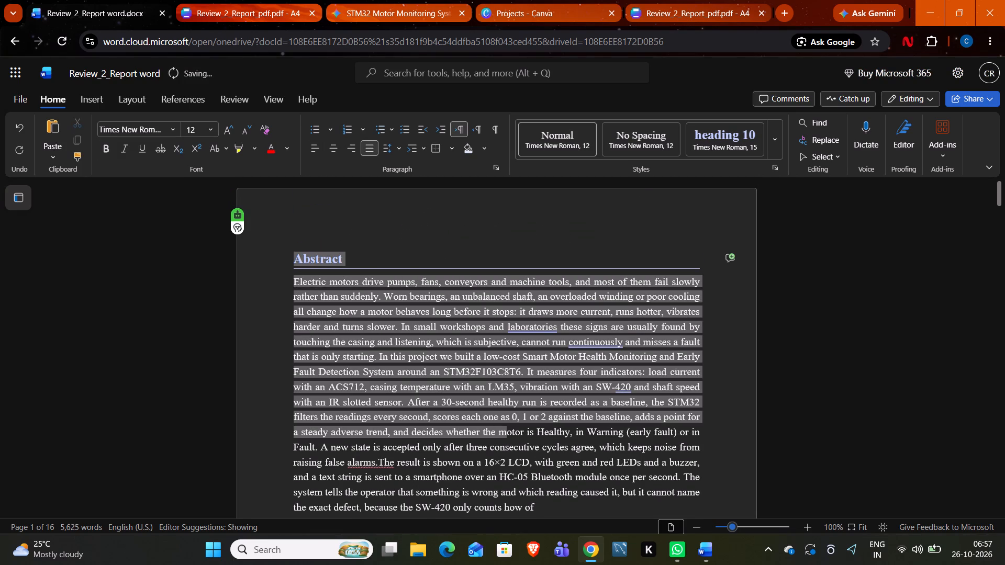
left_click_drag(513, 448, 539, 517)
key("BackSpace")
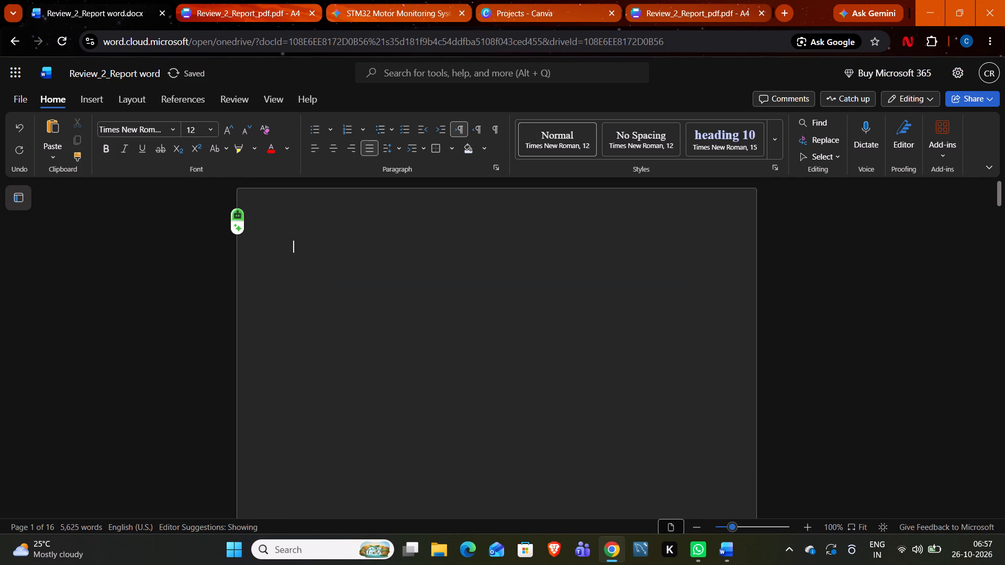
Remove the blank lines above "2. Recap of Review I" so that this heading begins the first page.
scroll(539, 517, "down", 3)
scroll(452, 413, "up", 1)
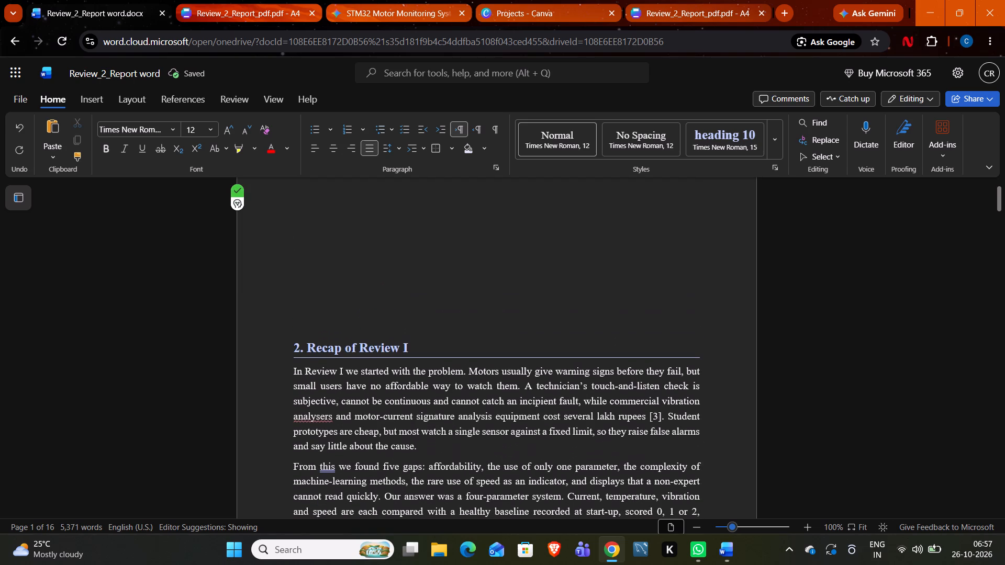
left_click(386, 325)
key("BackSpace")
key("BackSpace")
key("BackSpace")
key("BackSpace")
key("BackSpace")
key("BackSpace")
key("BackSpace")
key("BackSpace")
key("BackSpace")
key("BackSpace")
key("BackSpace")
key("BackSpace")
key("BackSpace")
key("BackSpace")
key("BackSpace")
key("BackSpace")
key("BackSpace")
key("BackSpace")
key("BackSpace")
key("BackSpace")
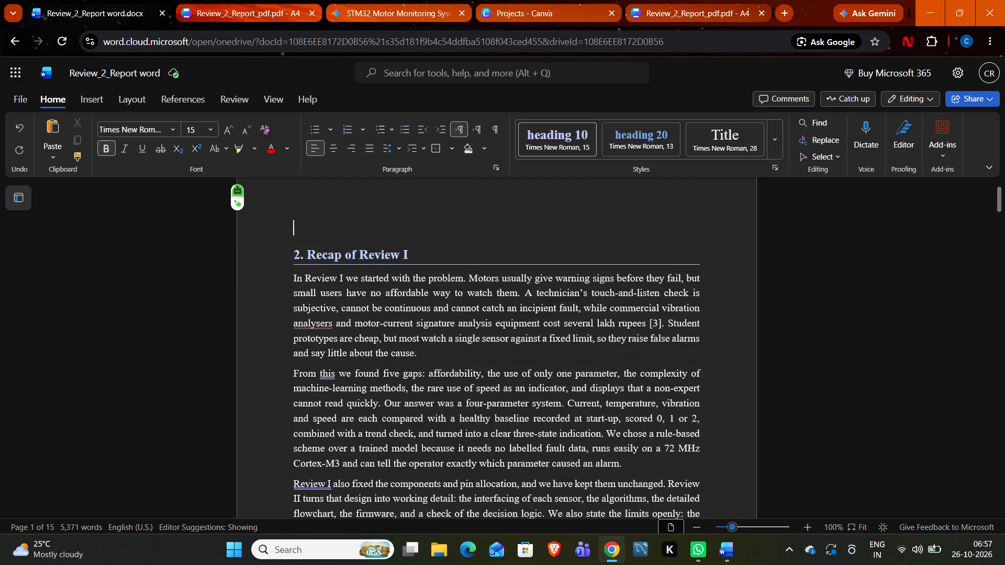
key("BackSpace")
key("BackSpace")
key("BackSpace")
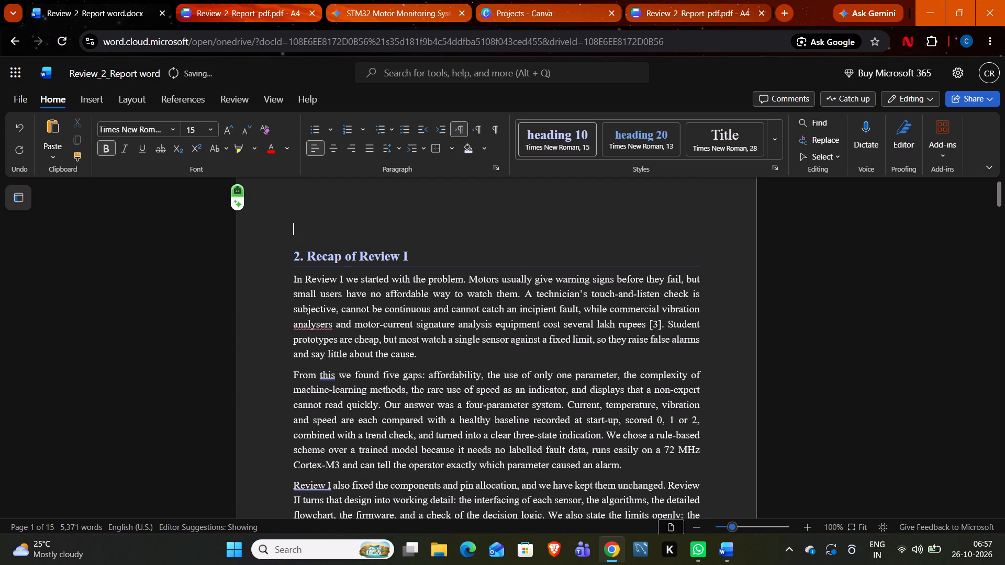
scroll(386, 325, "up", 2)
key("BackSpace")
key("BackSpace")
key("BackSpace")
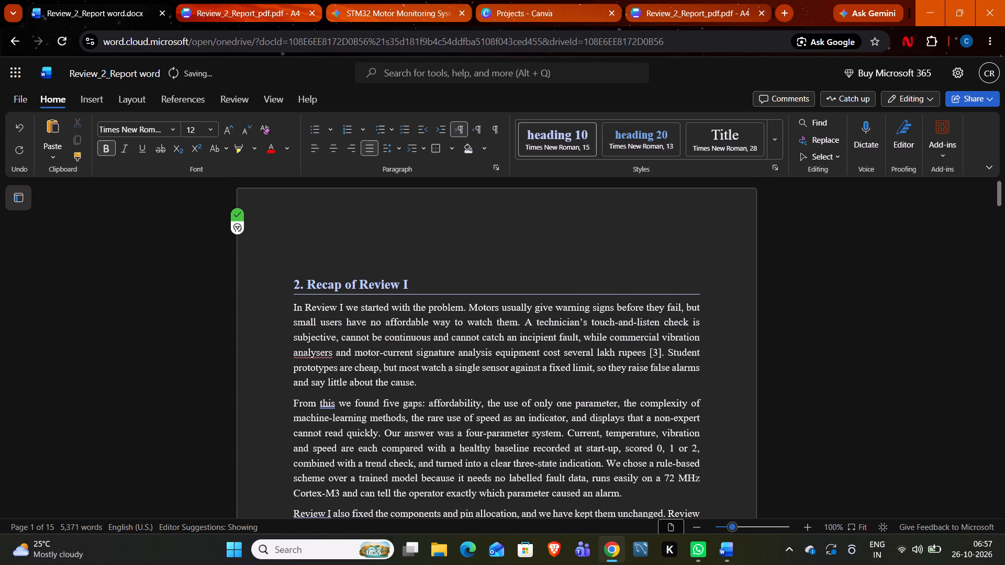
Generate a print preview of the report without the Abstract.
left_click(24, 105)
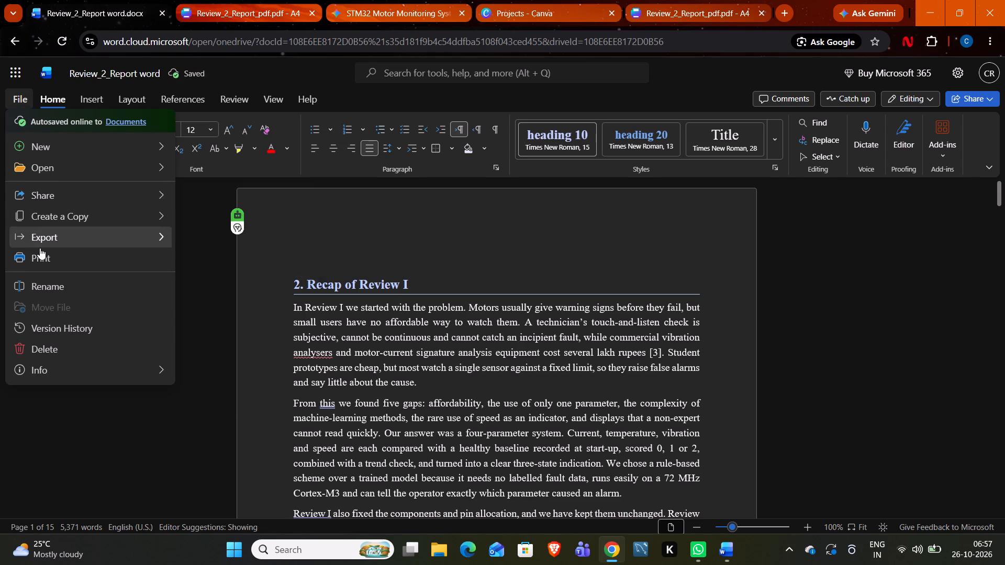
left_click(40, 248)
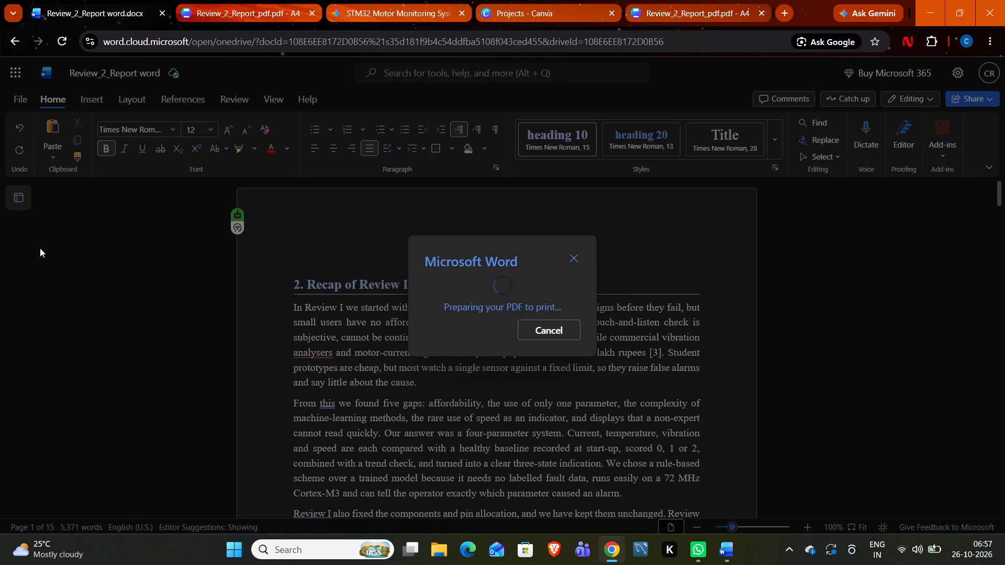
Switch to the Review_2_Report_pdf design in Canva and delete the "2. Recap of Review I" heading, its underline and its text from page 1.
left_click(293, 0)
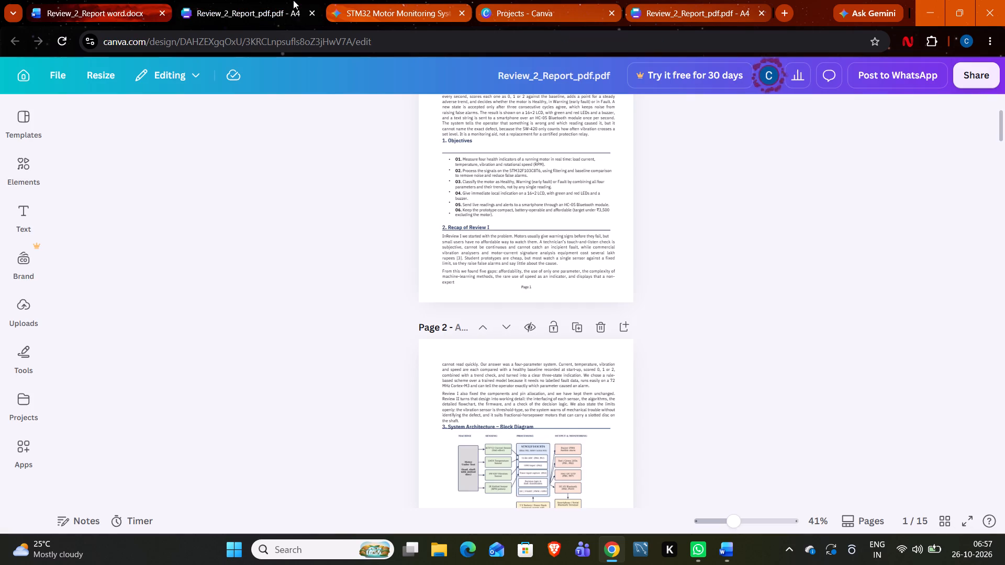
scroll(461, 255, "up", 3)
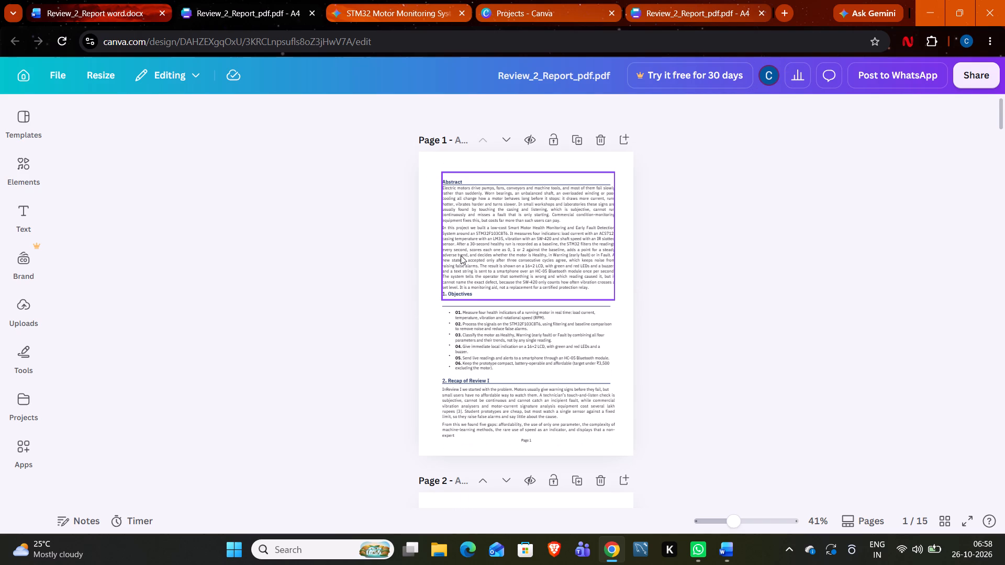
left_click(467, 397)
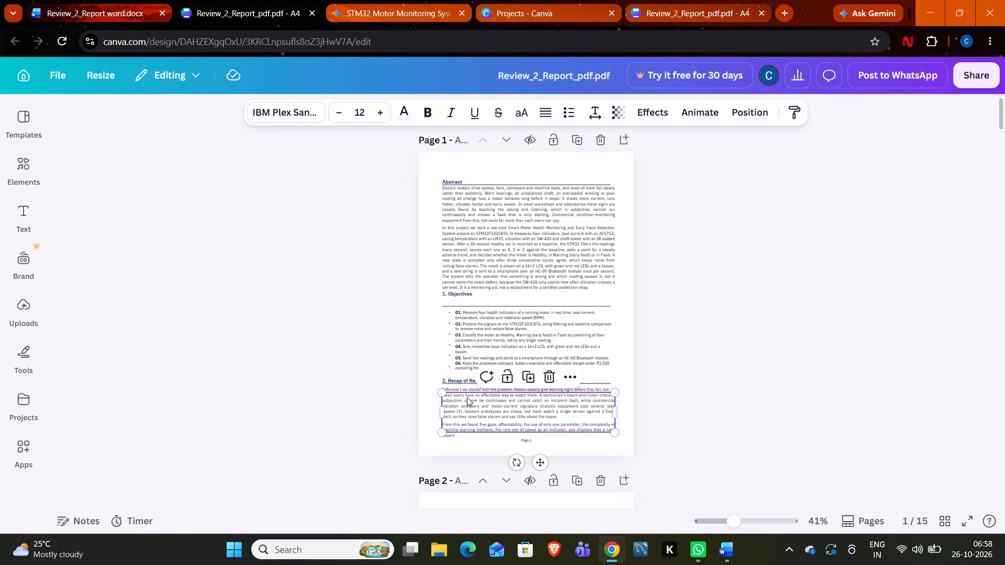
key("BackSpace")
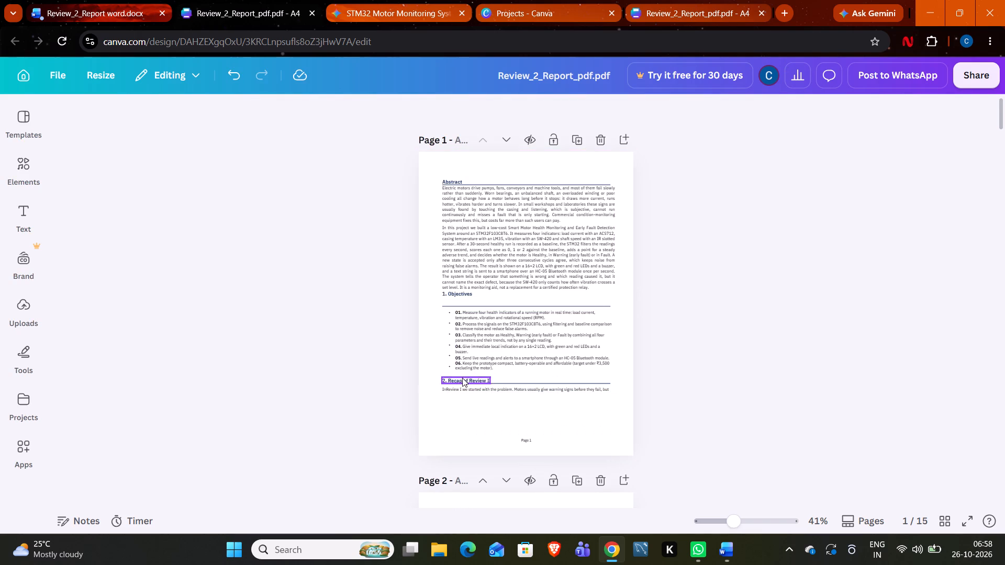
left_click(464, 376)
left_click_drag(464, 376, 464, 380)
left_click(464, 380)
key("BackSpace")
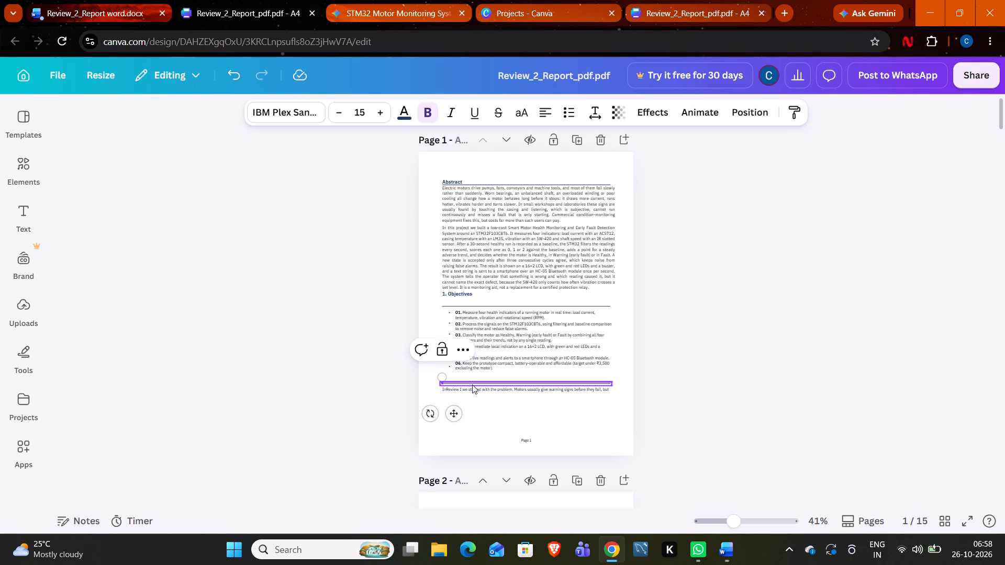
key("BackSpace")
left_click(472, 385)
key("BackSpace")
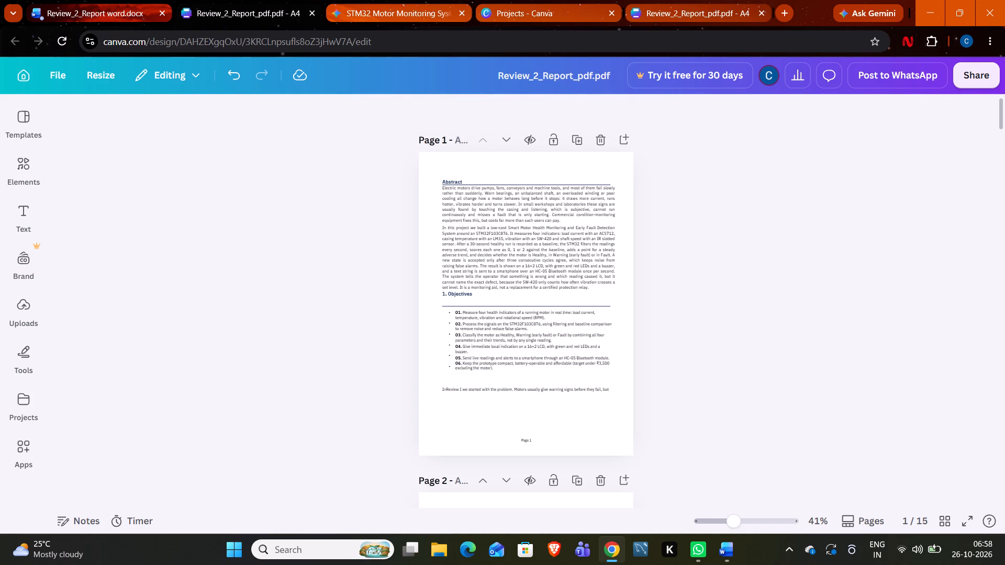
left_click(479, 388)
key("BackSpace")
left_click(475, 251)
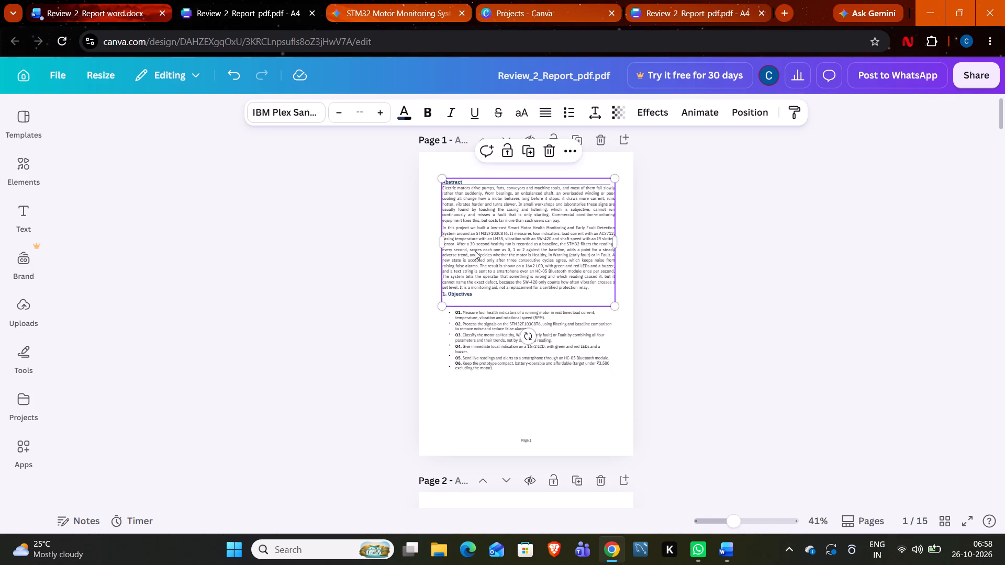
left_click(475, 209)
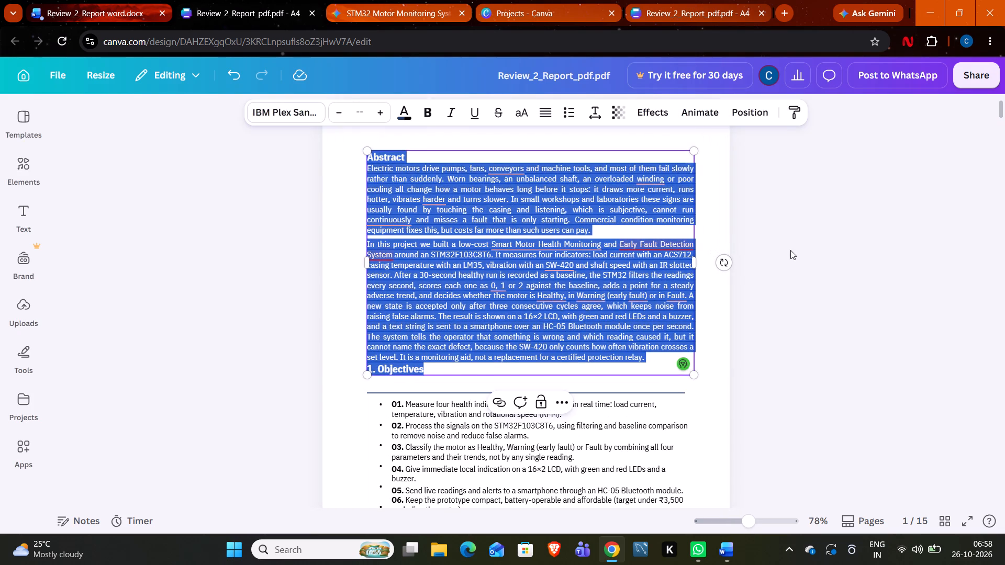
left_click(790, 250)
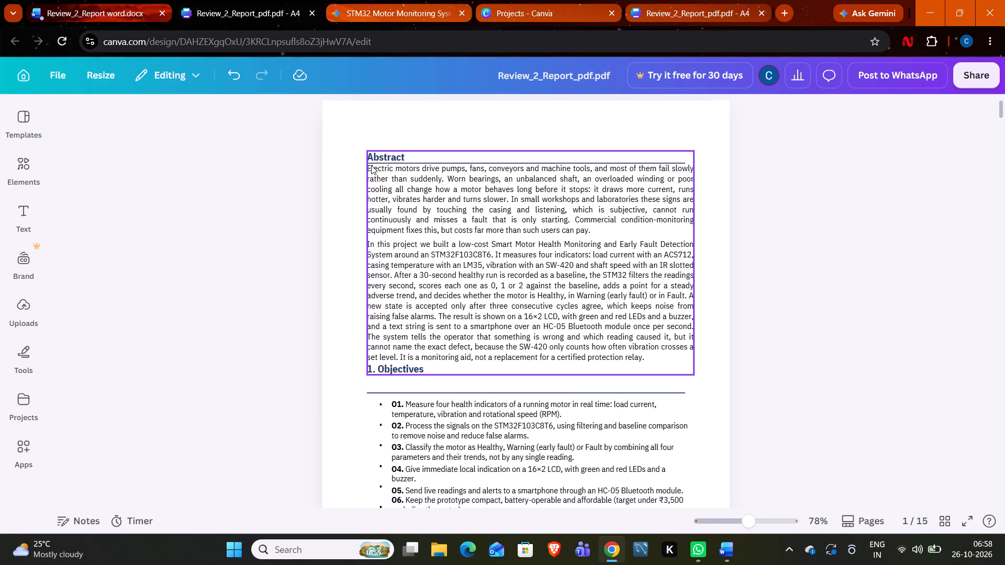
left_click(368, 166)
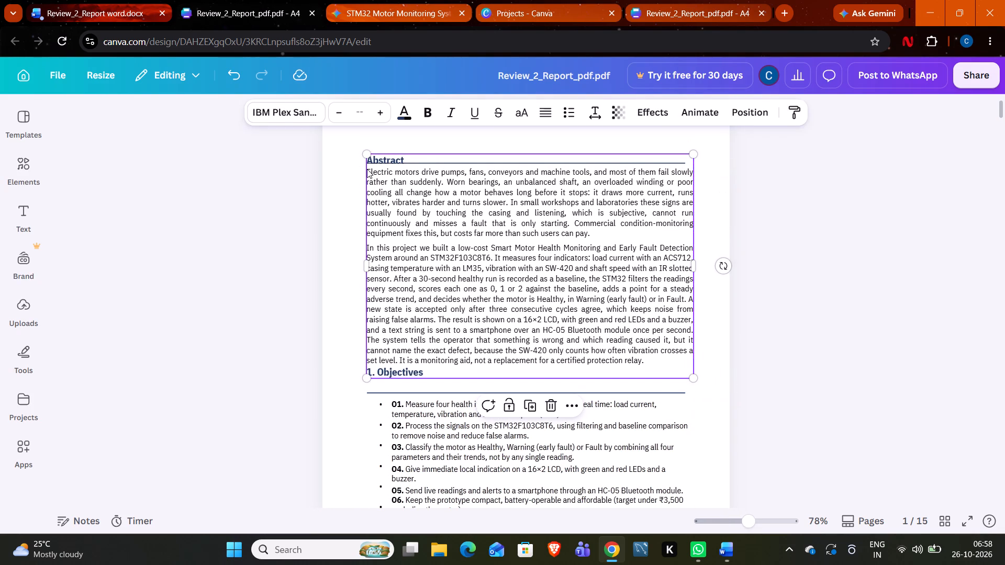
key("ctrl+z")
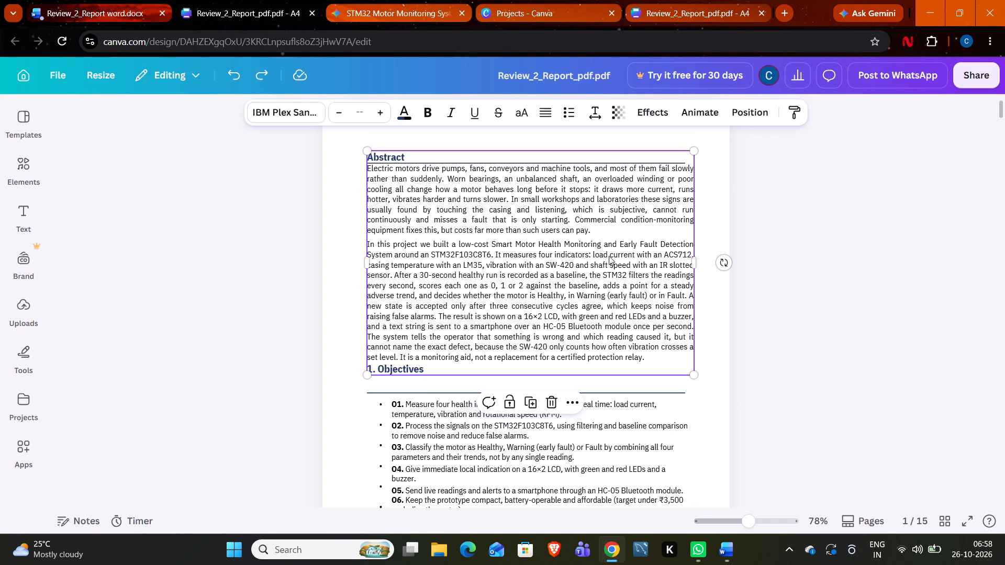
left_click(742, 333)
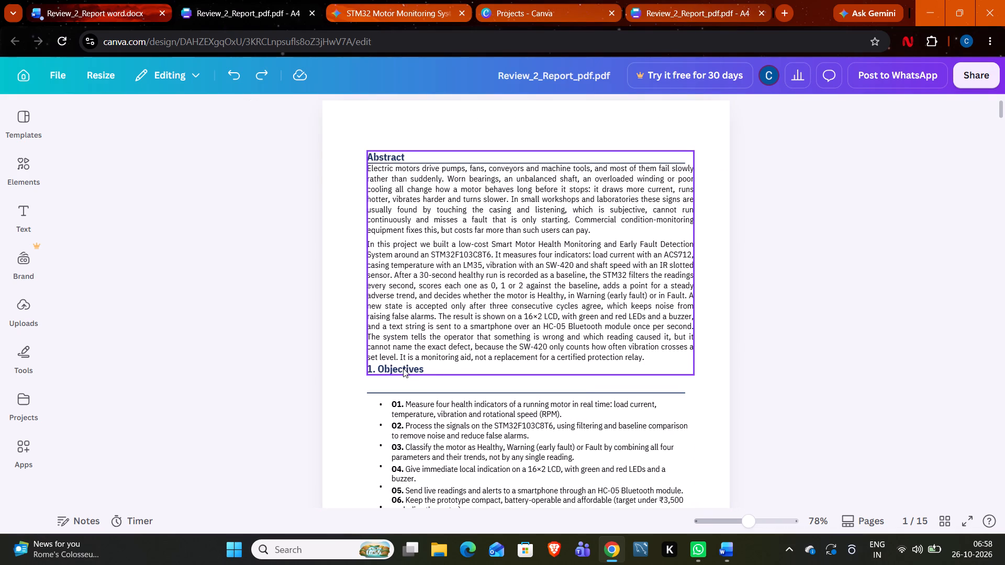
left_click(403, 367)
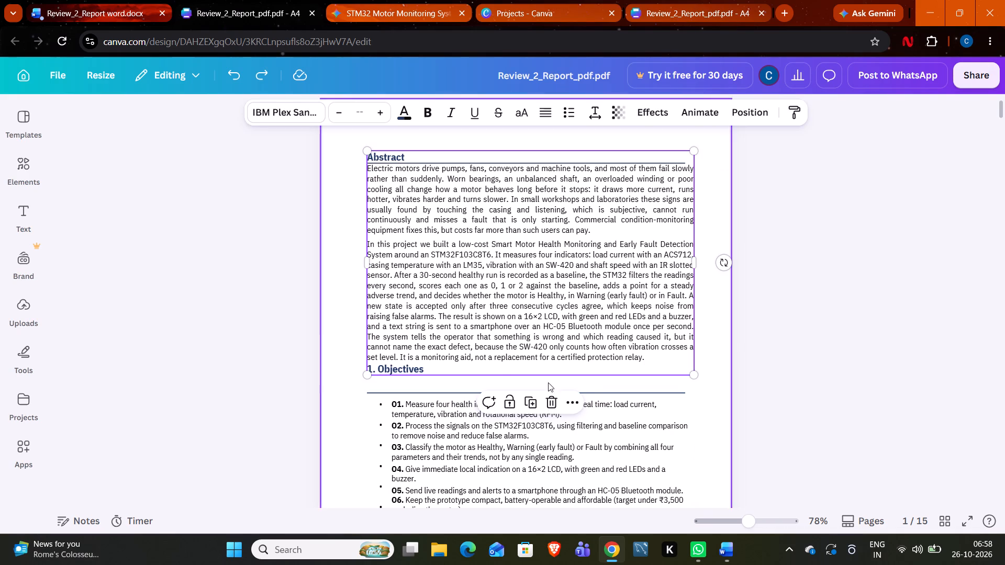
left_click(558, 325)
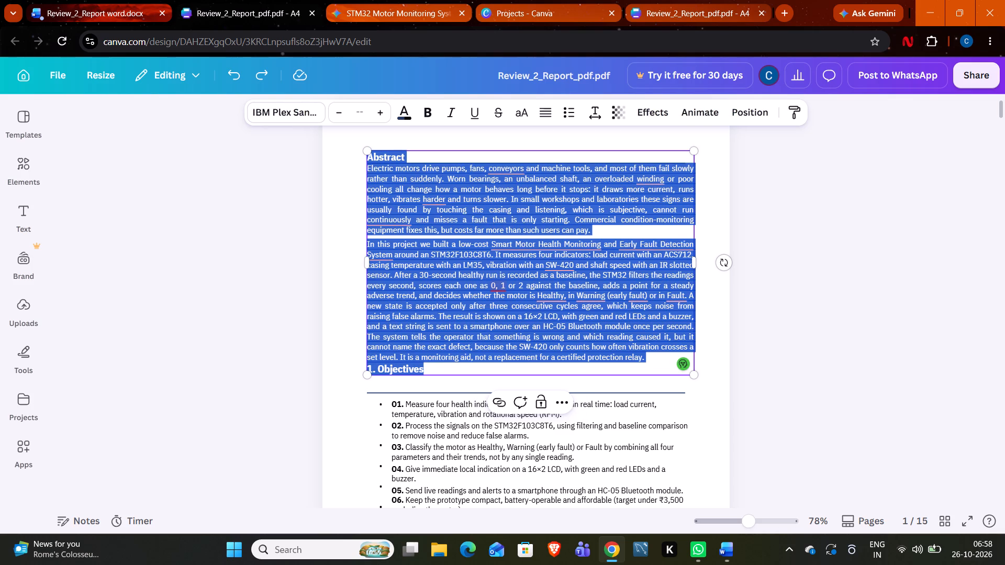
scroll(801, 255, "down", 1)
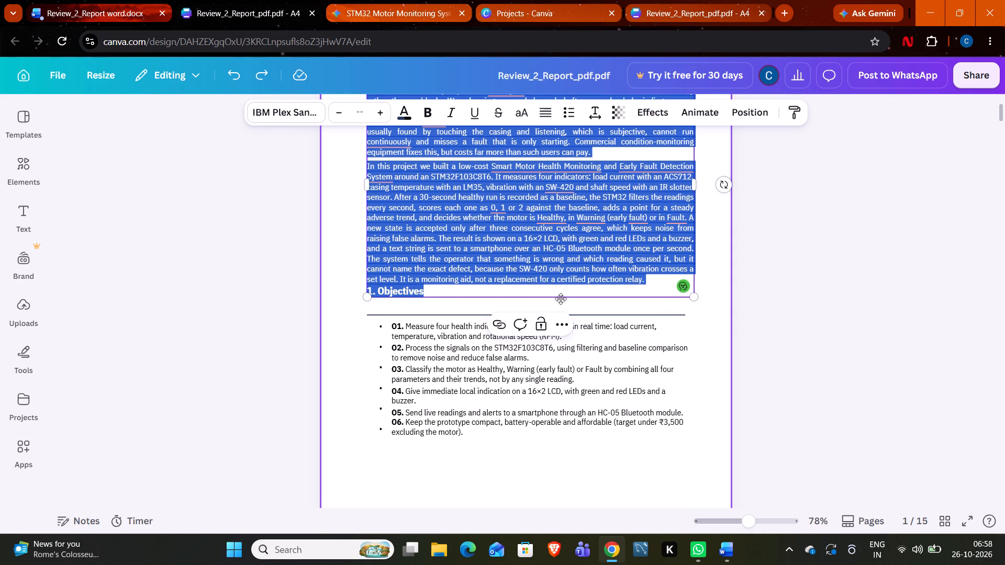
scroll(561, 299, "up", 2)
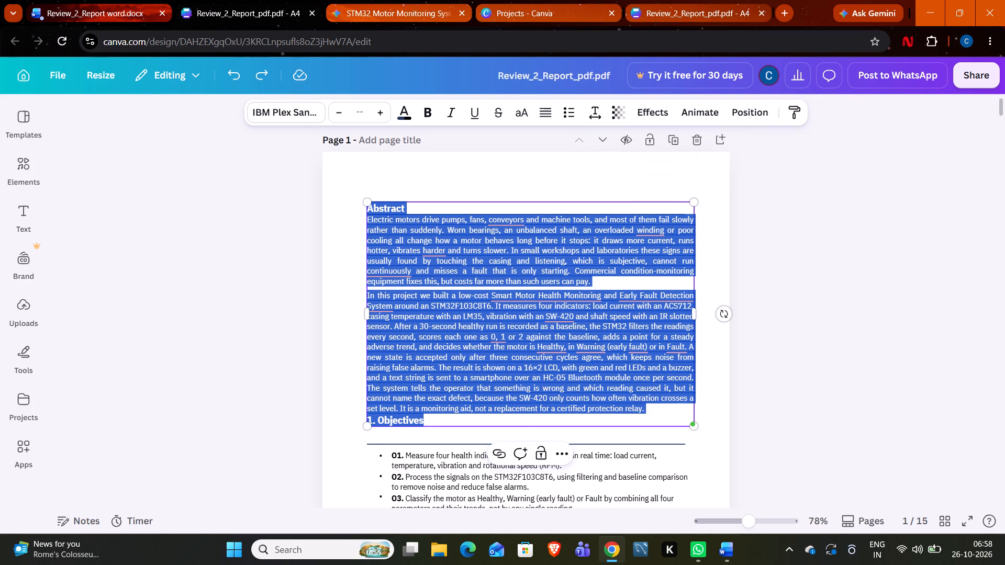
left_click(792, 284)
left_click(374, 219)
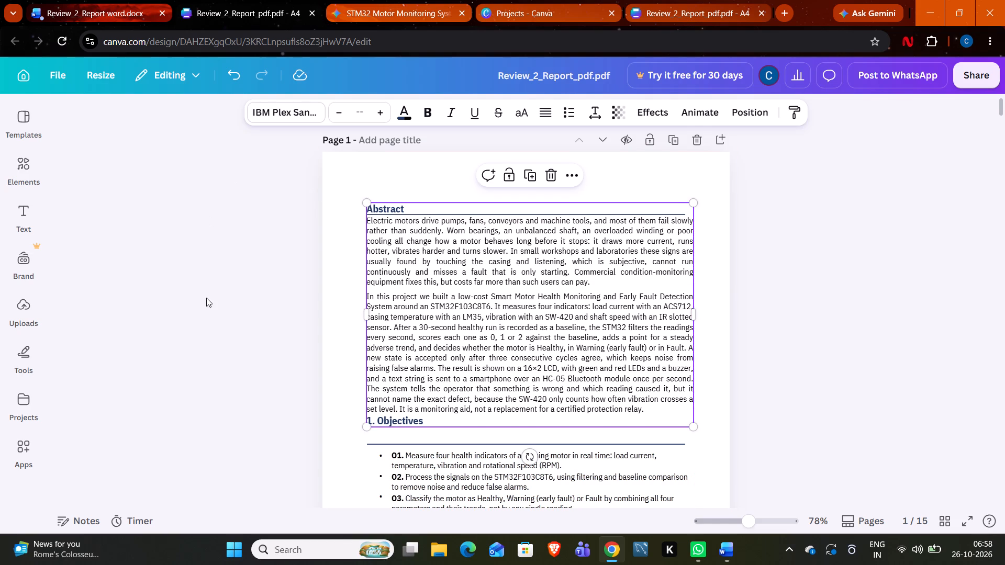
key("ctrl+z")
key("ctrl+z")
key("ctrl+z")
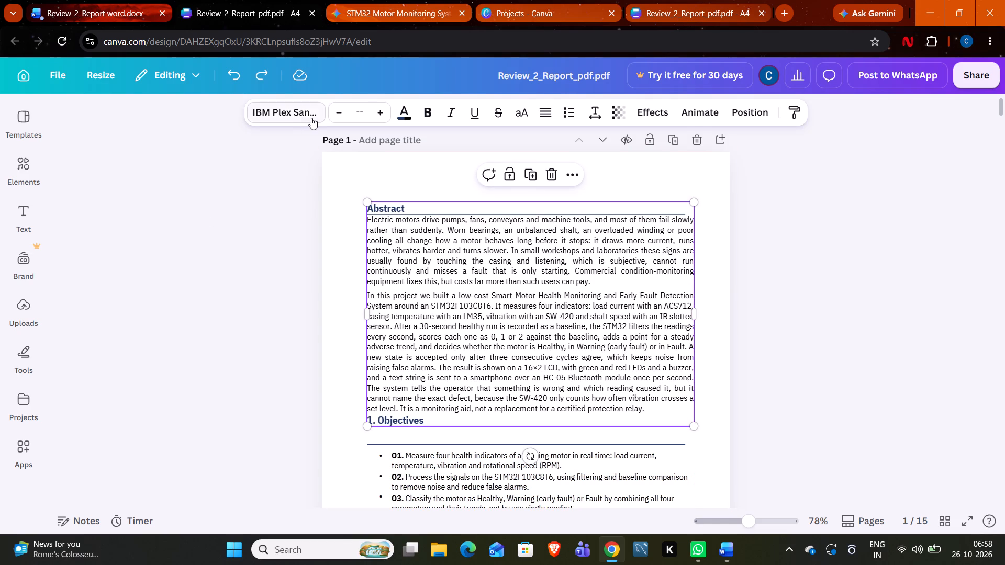
Change the font of the Abstract text box on page 1 to Times New Roman.
left_click(311, 118)
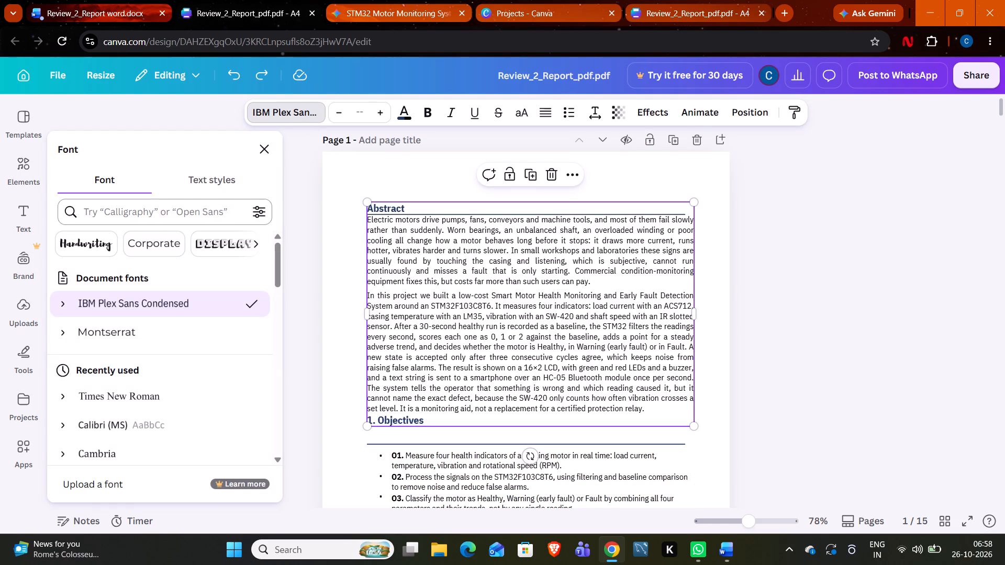
left_click(173, 214)
type("times")
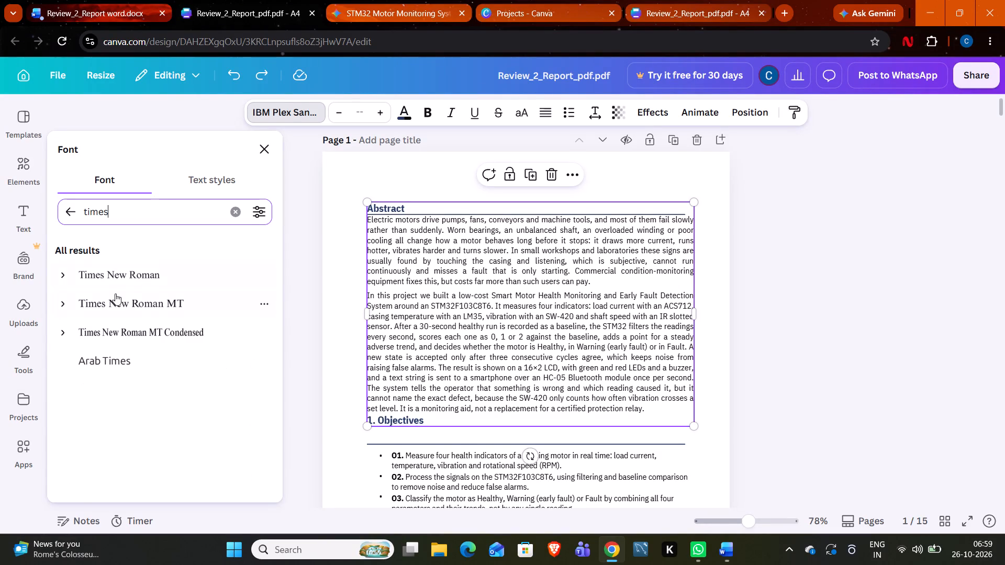
left_click(118, 284)
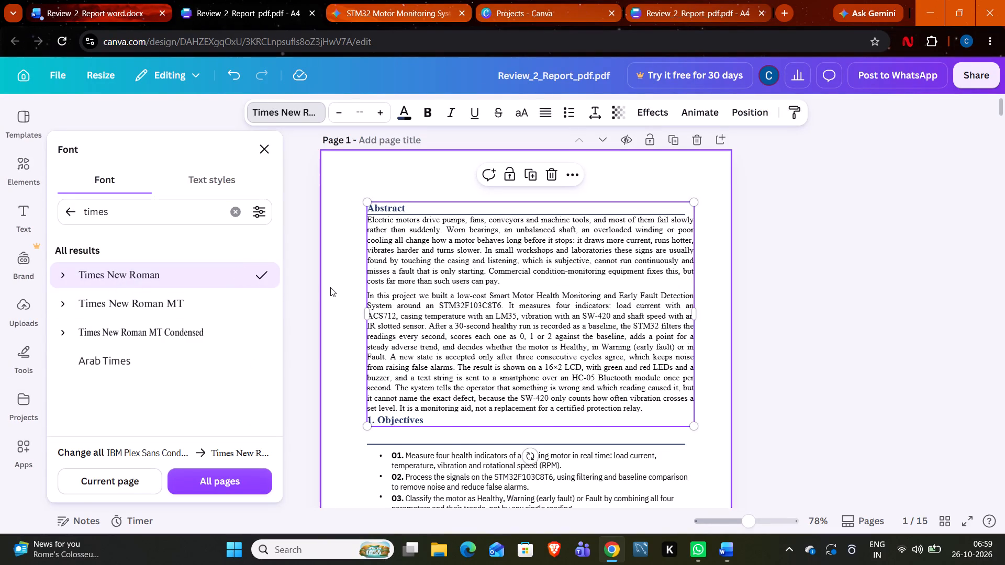
Delete the "1. Objectives" heading from the end of the Abstract text box.
left_click(401, 422)
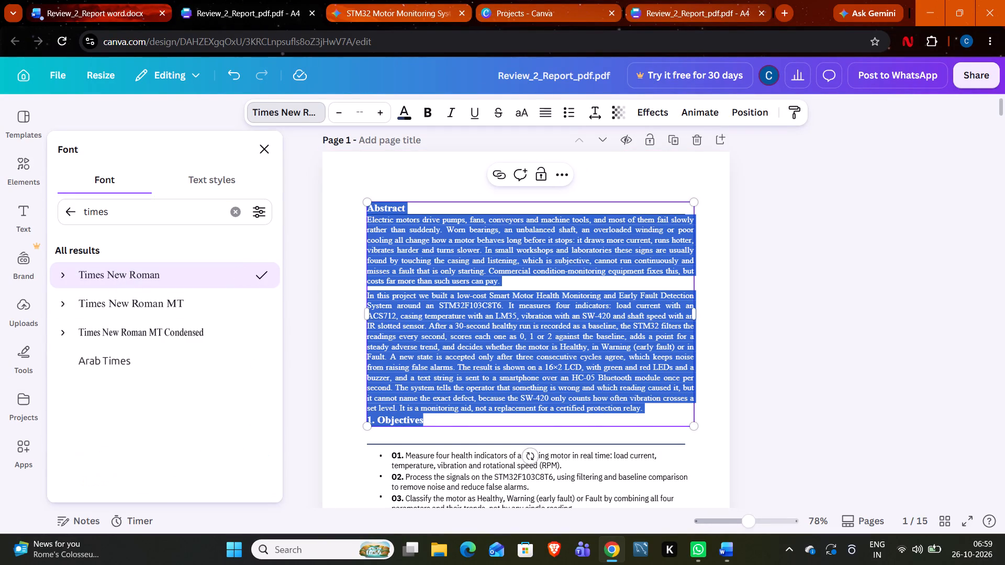
left_click(429, 424)
key("BackSpace")
key("BackSpace")
key("BackSpace")
key("BackSpace")
key("BackSpace")
key("BackSpace")
key("BackSpace")
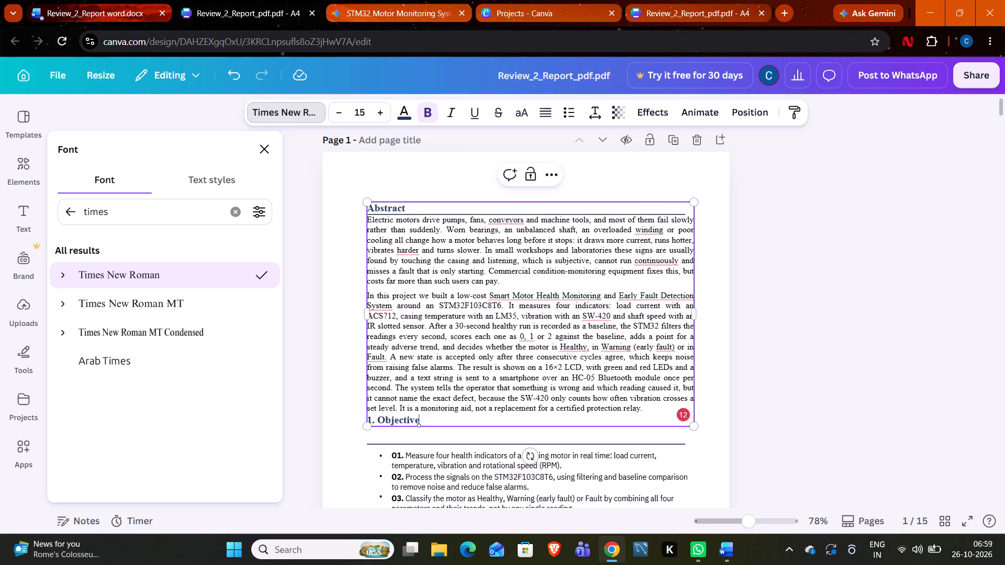
key("BackSpace")
key("BackSpace")
key("BackSpace")
key("BackSpace")
key("BackSpace")
key("BackSpace")
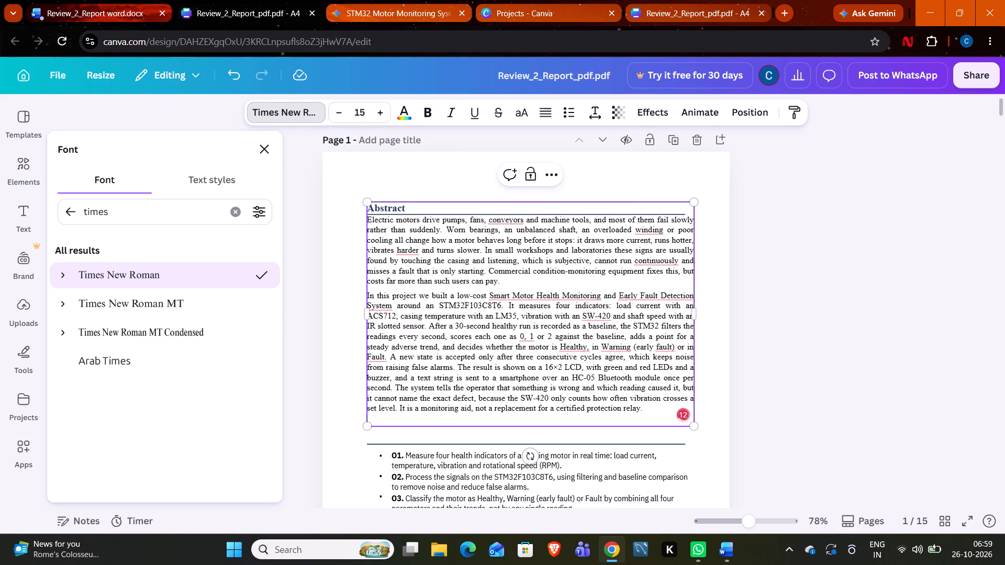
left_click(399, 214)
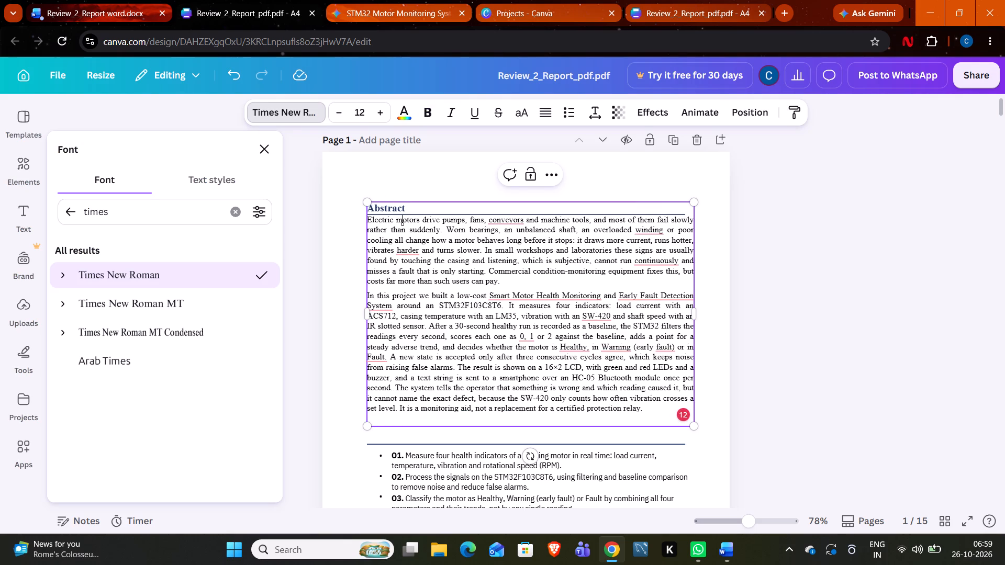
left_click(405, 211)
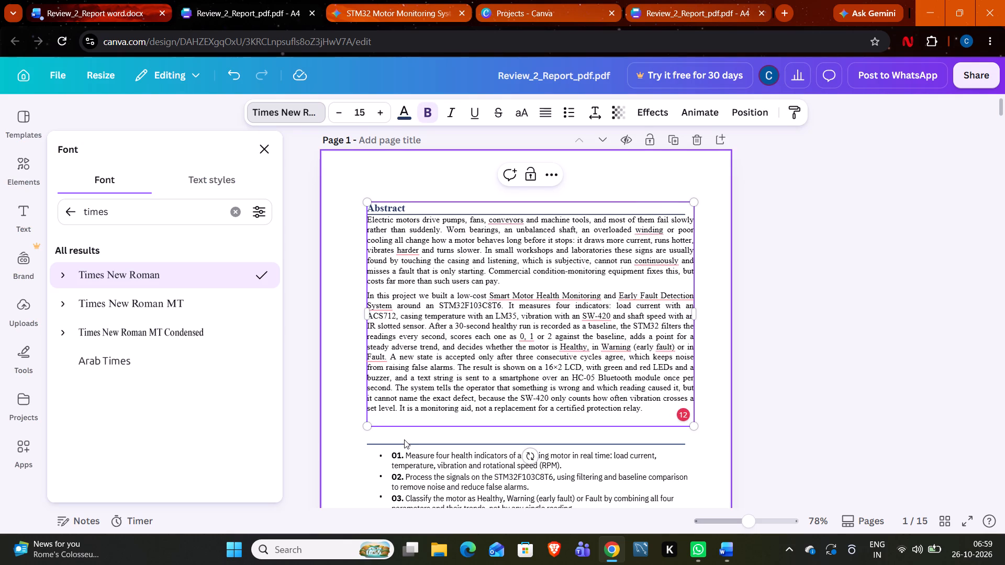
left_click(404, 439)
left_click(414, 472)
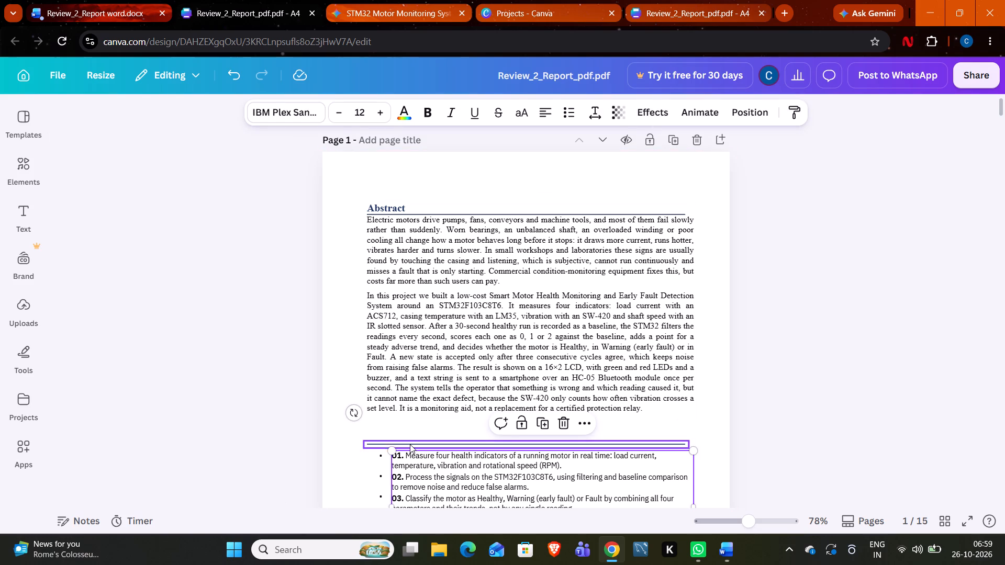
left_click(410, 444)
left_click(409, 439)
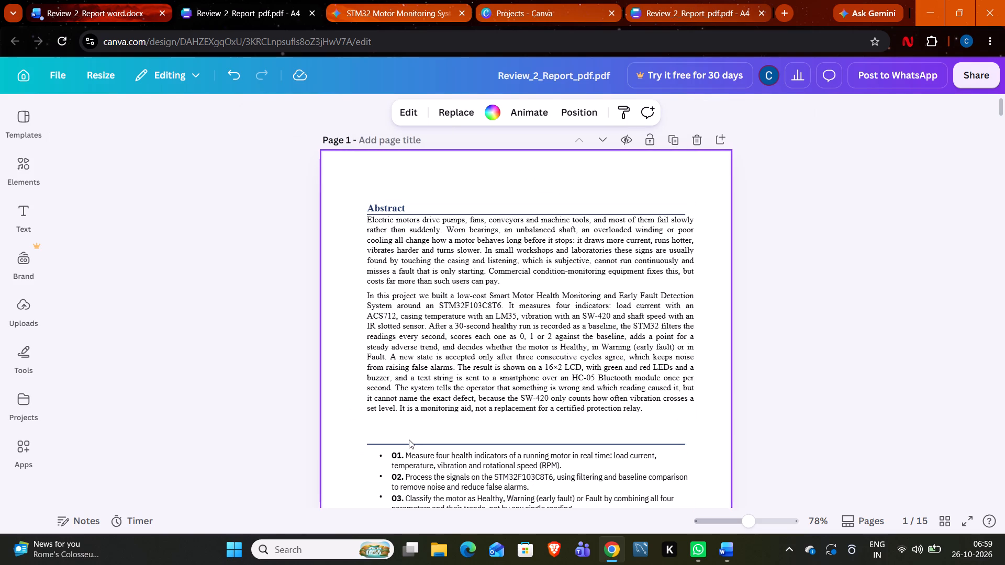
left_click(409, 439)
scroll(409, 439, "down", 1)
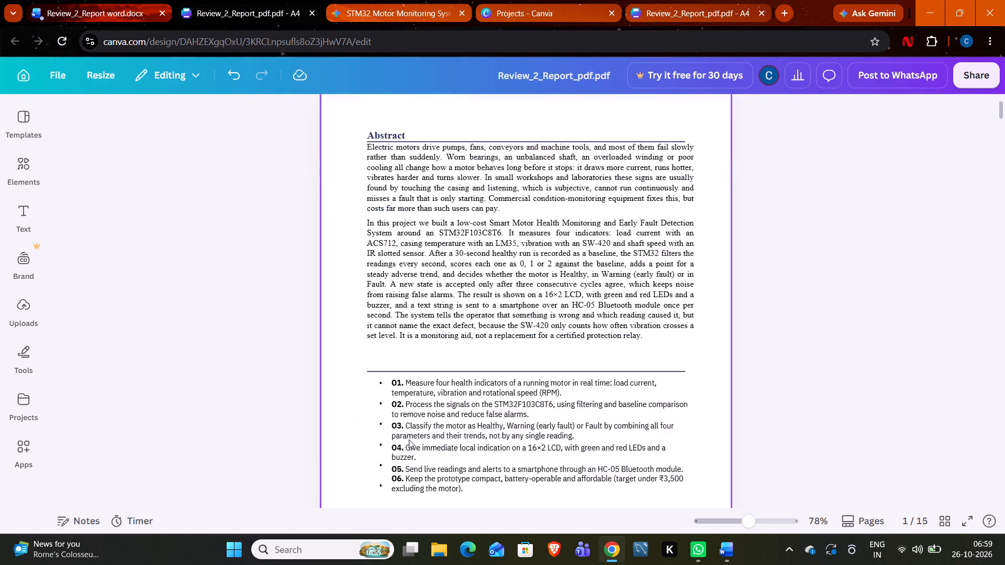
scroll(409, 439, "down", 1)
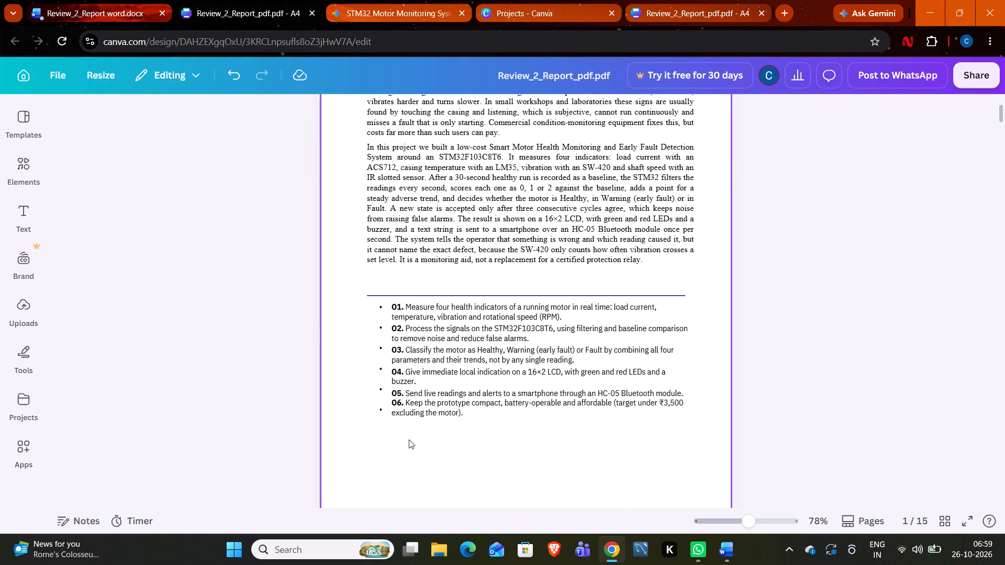
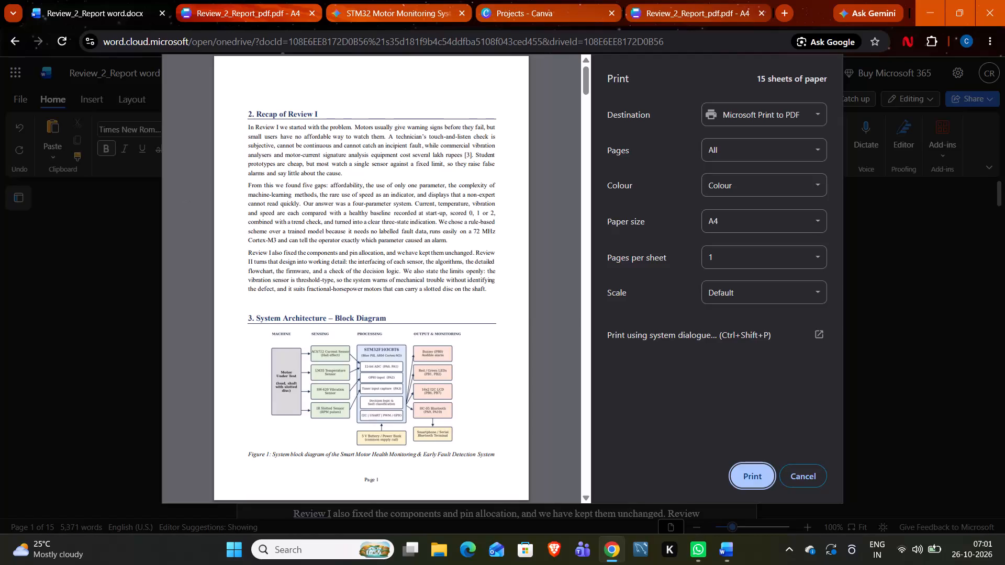
Examine the page layout of the whole report in the print preview, from Recap of Review I through to the References.
scroll(384, 309, "down", 3)
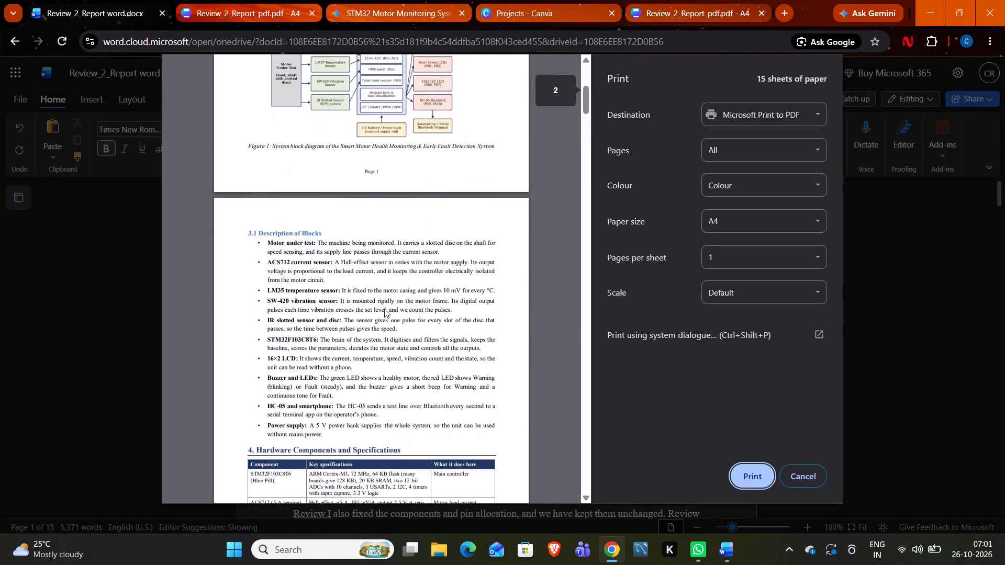
scroll(384, 309, "down", 3)
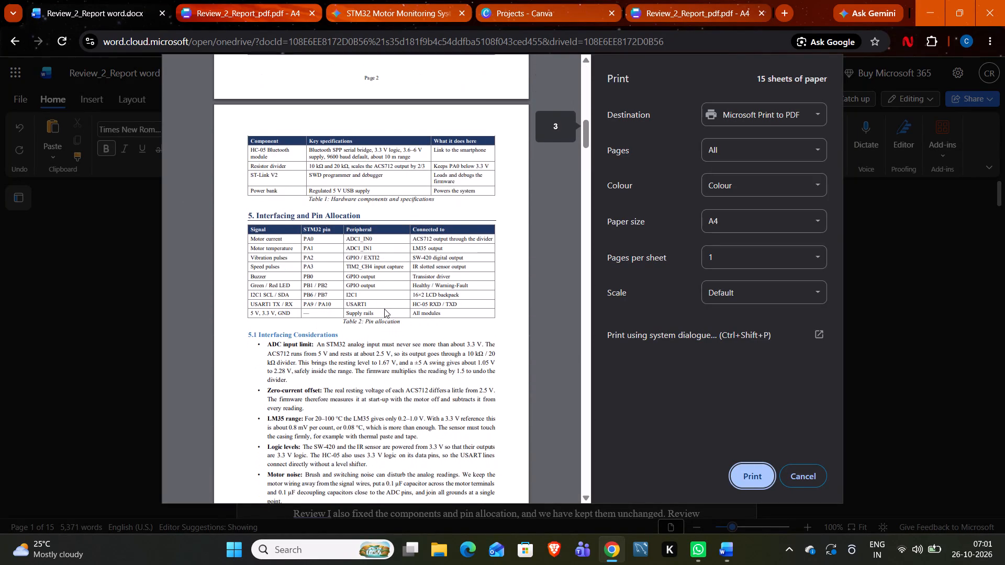
scroll(384, 309, "up", 1)
scroll(384, 309, "down", 3)
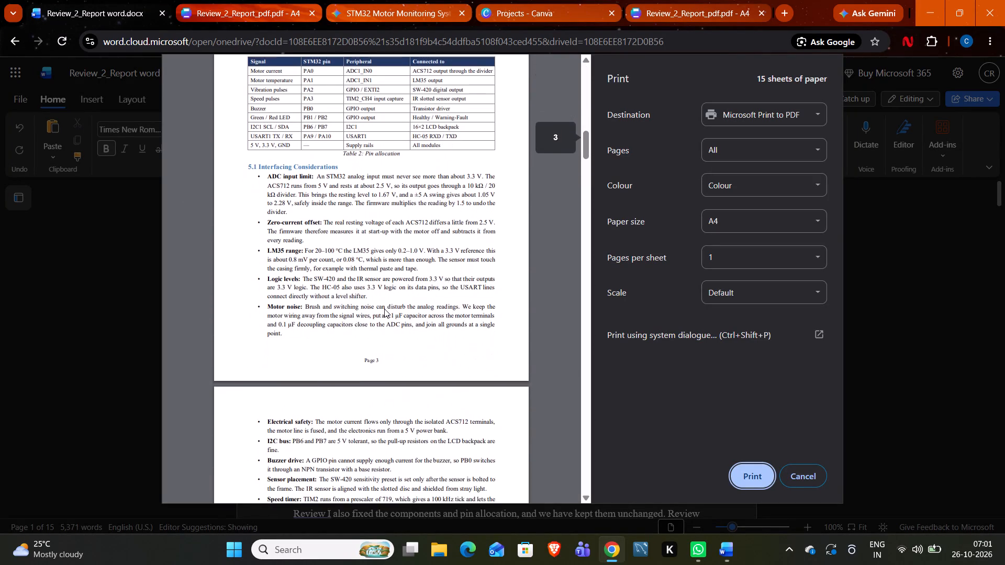
scroll(384, 309, "down", 4)
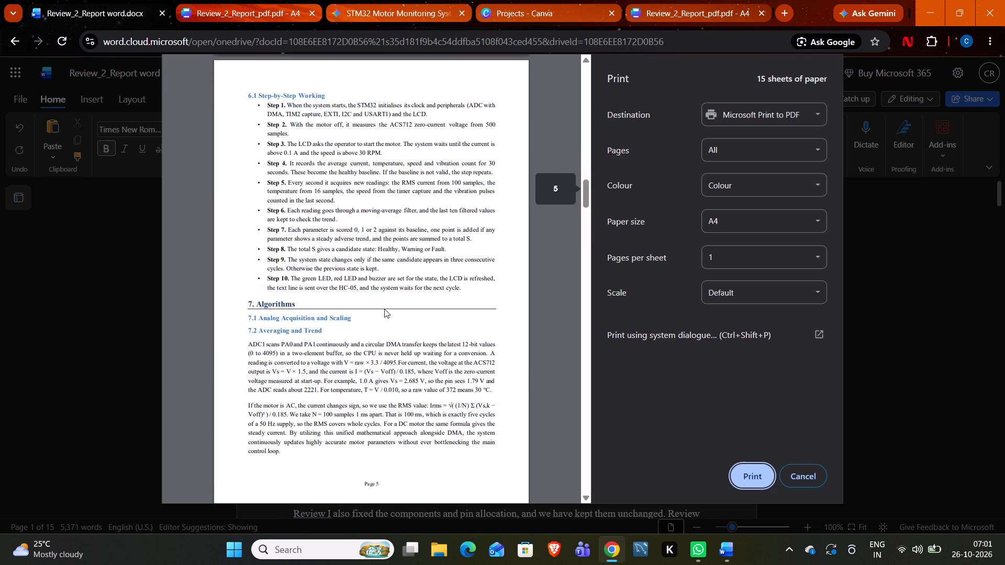
scroll(384, 309, "down", 3)
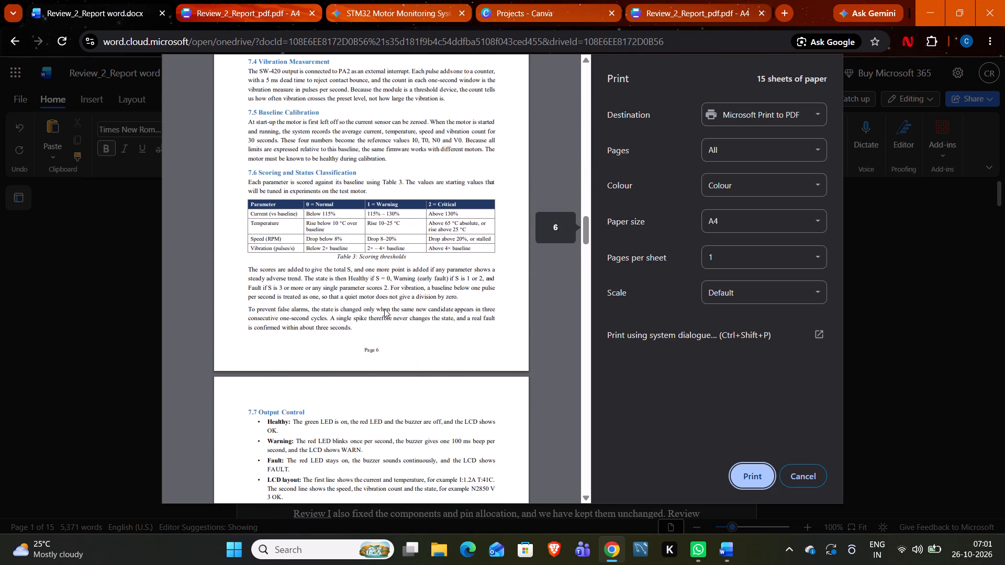
scroll(384, 309, "down", 5)
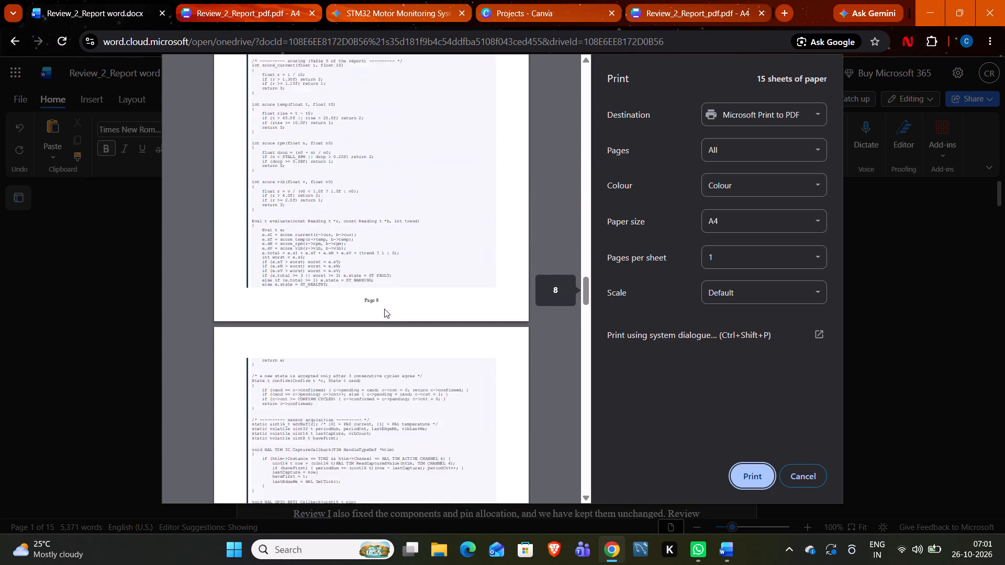
scroll(384, 309, "down", 2)
scroll(384, 309, "up", 2)
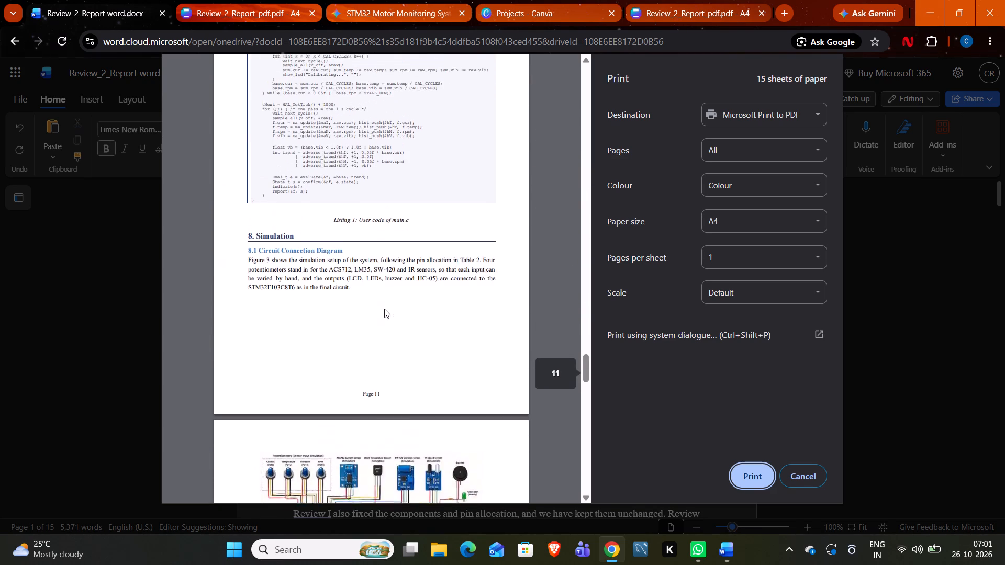
scroll(384, 309, "up", 1)
scroll(384, 309, "down", 5)
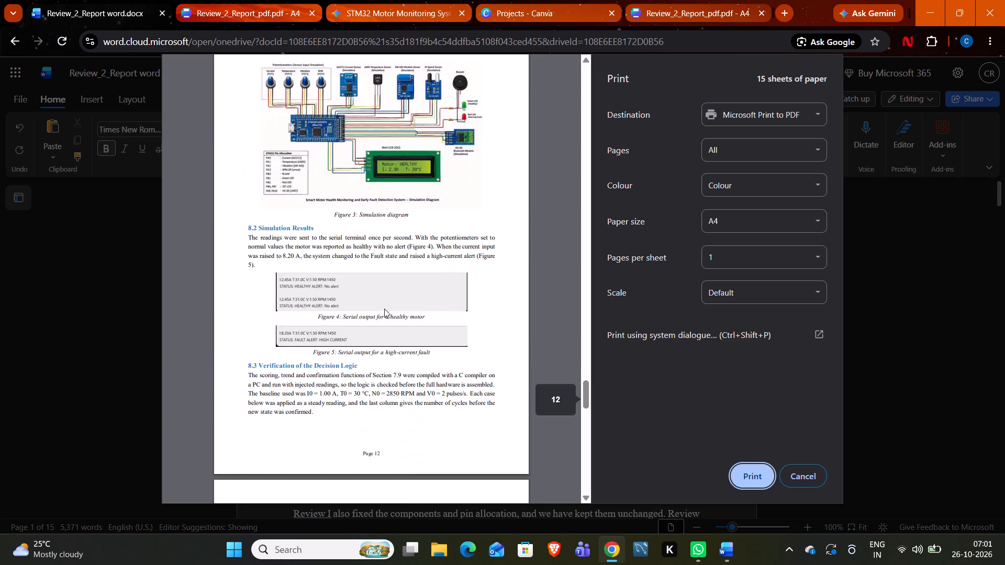
scroll(384, 309, "down", 4)
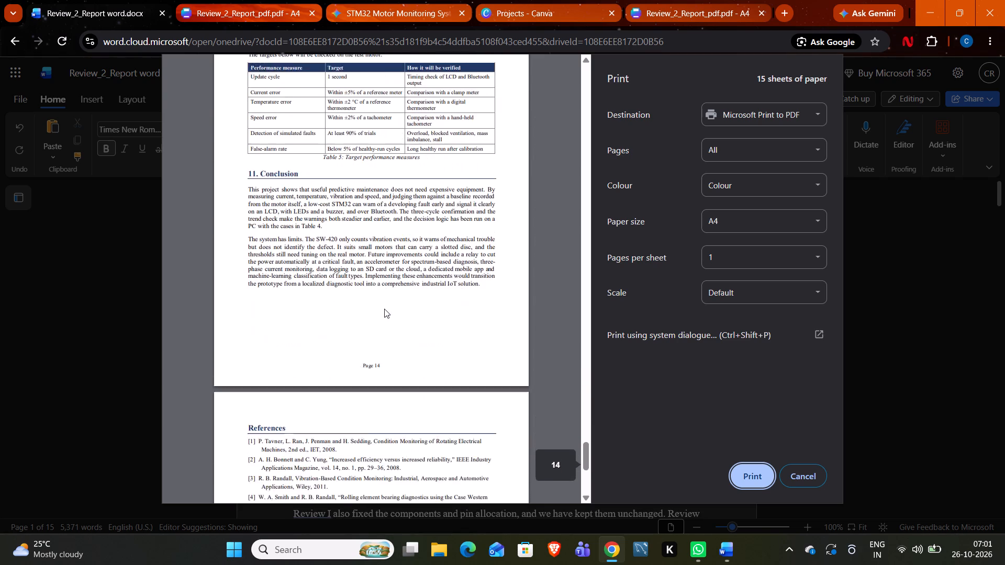
scroll(384, 309, "down", 4)
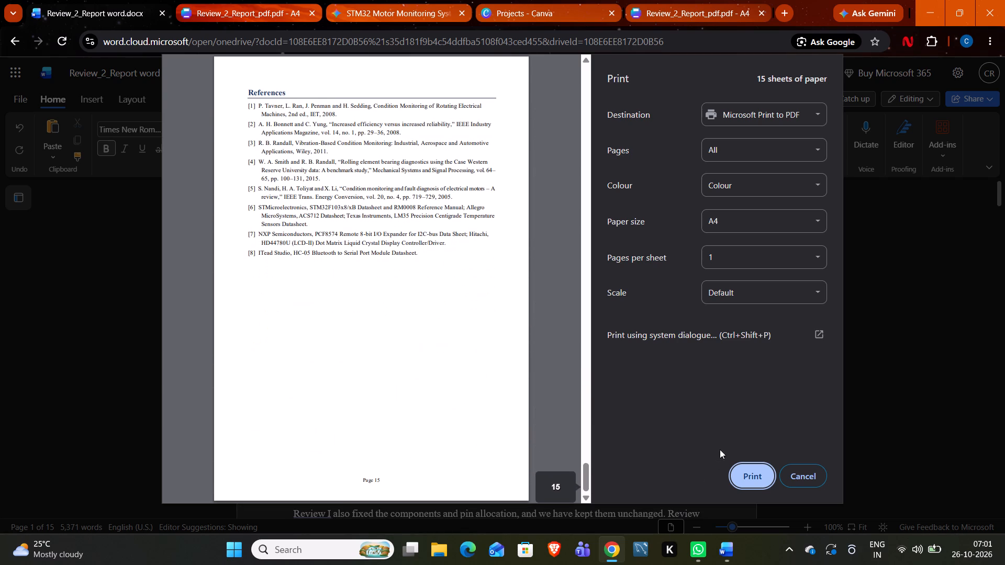
Print the report to a PDF file named "review page 2 onwards" in the Downloads folder.
left_click(747, 471)
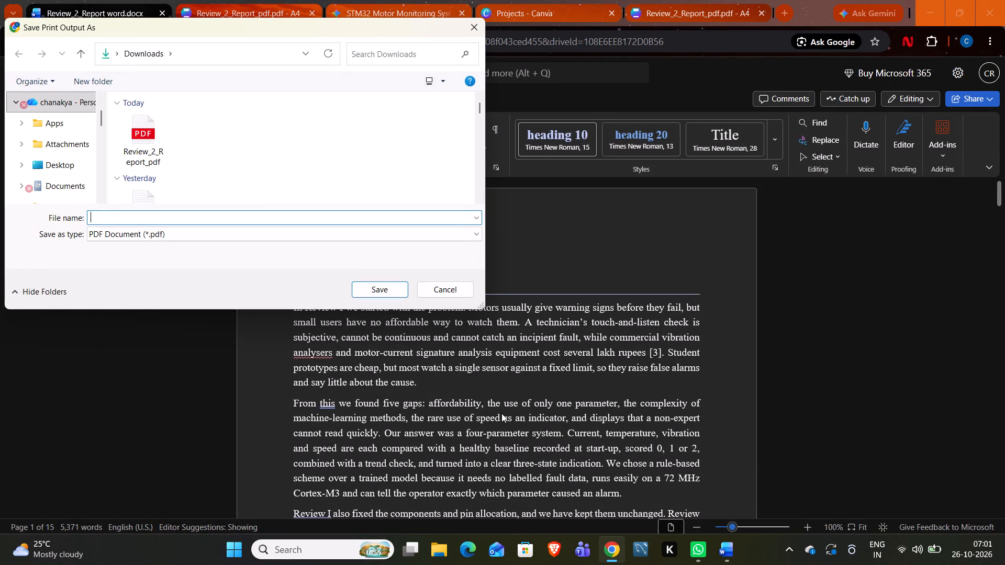
type("review")
key("space")
type("page 1")
key("BackSpace")
key("2")
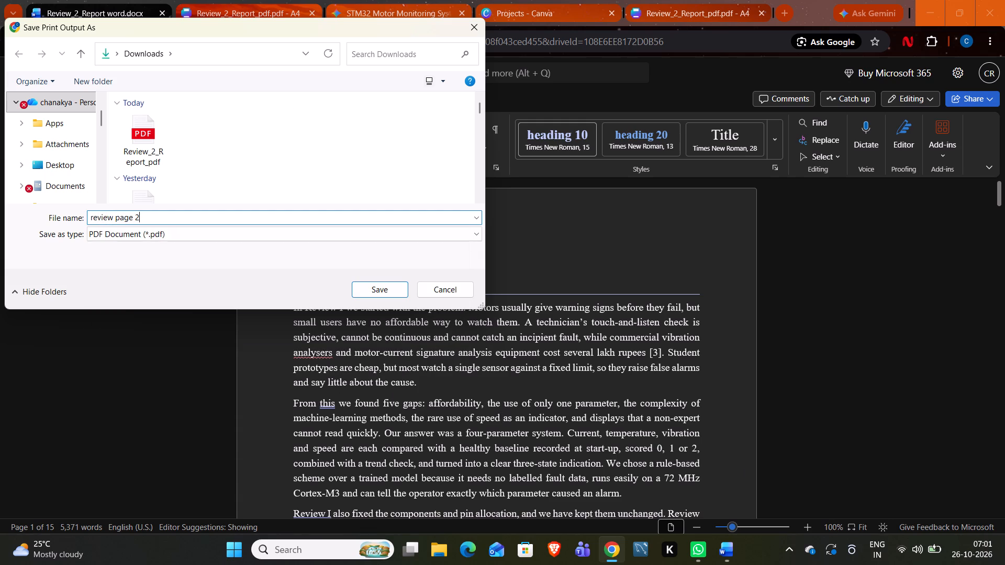
key("space")
type("onwars")
key("BackSpace")
type("ds")
key("Return")
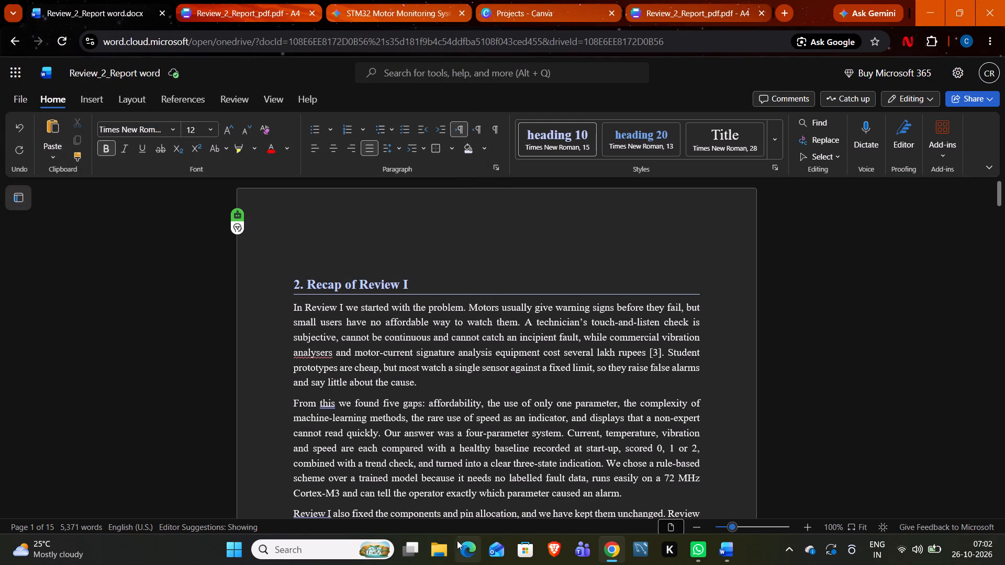
Switch to File Explorer.
left_click(440, 559)
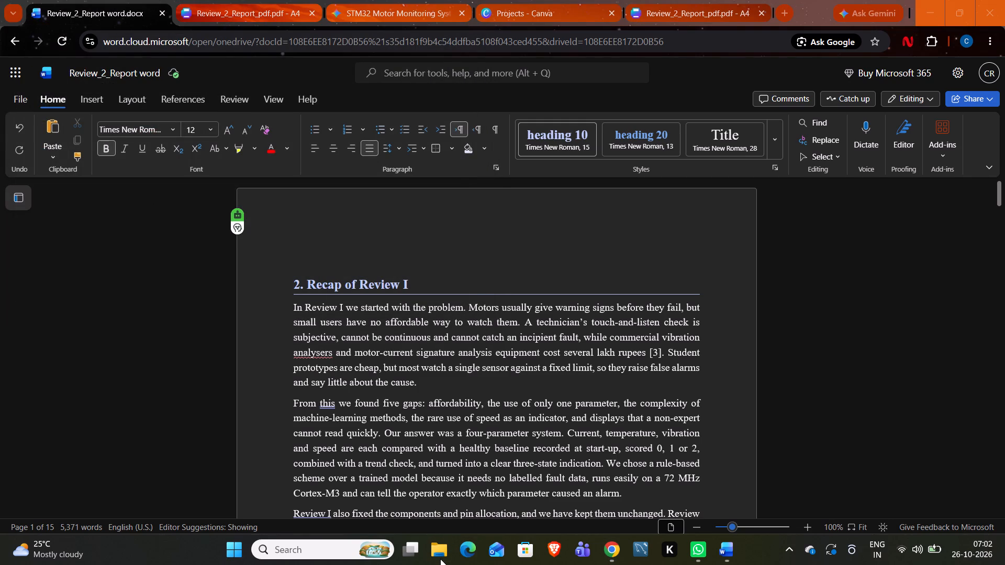
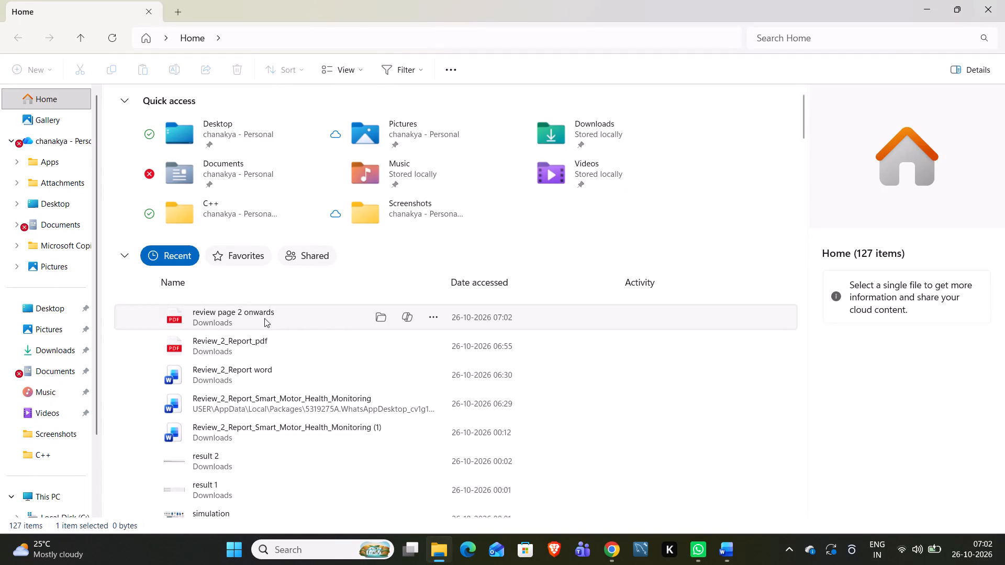
Copy the "review page 2 onwards" PDF file from the recent files.
left_click(437, 318)
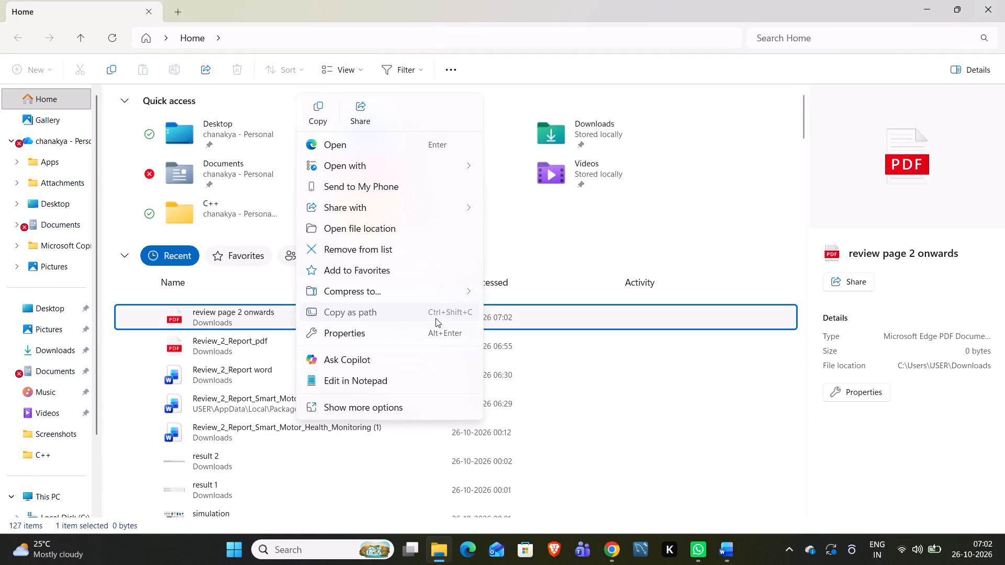
left_click(435, 318)
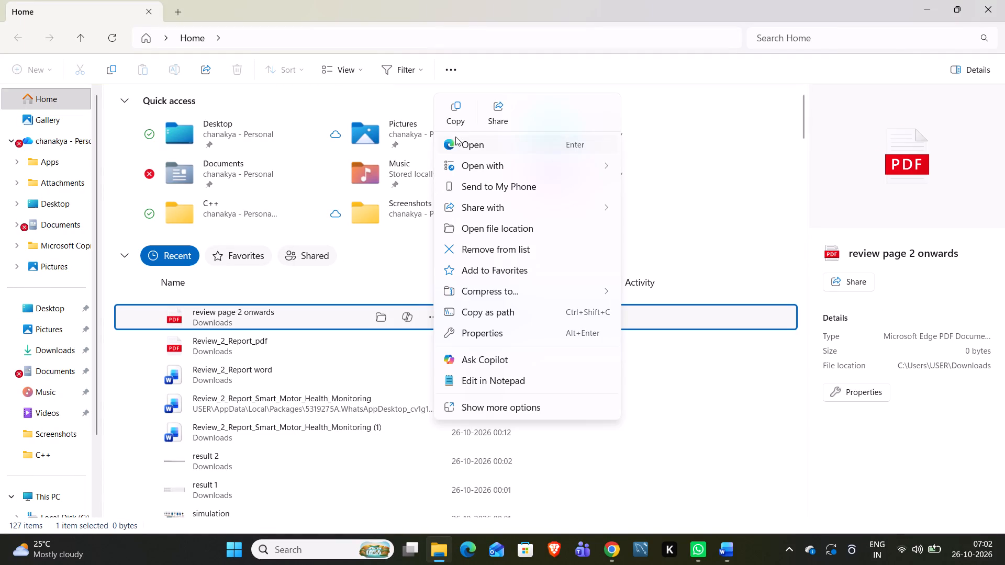
left_click(457, 116)
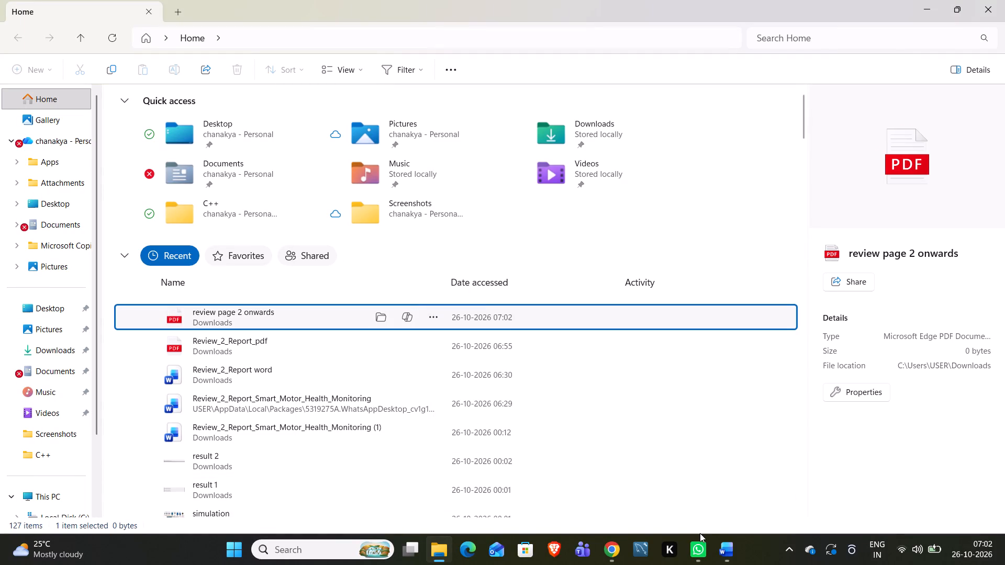
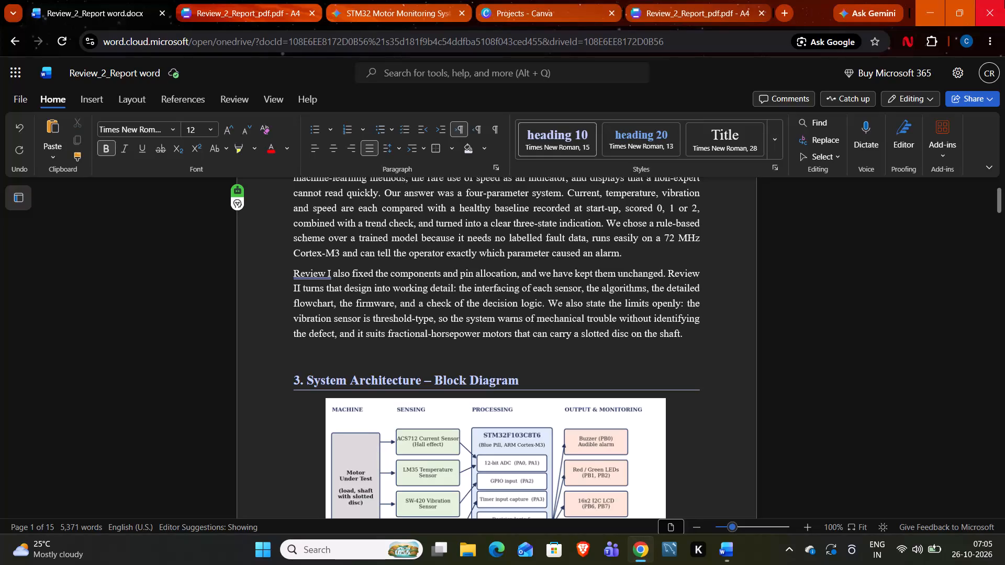
Close the browser window holding the report, PDF and Canva pages.
left_click(1004, 0)
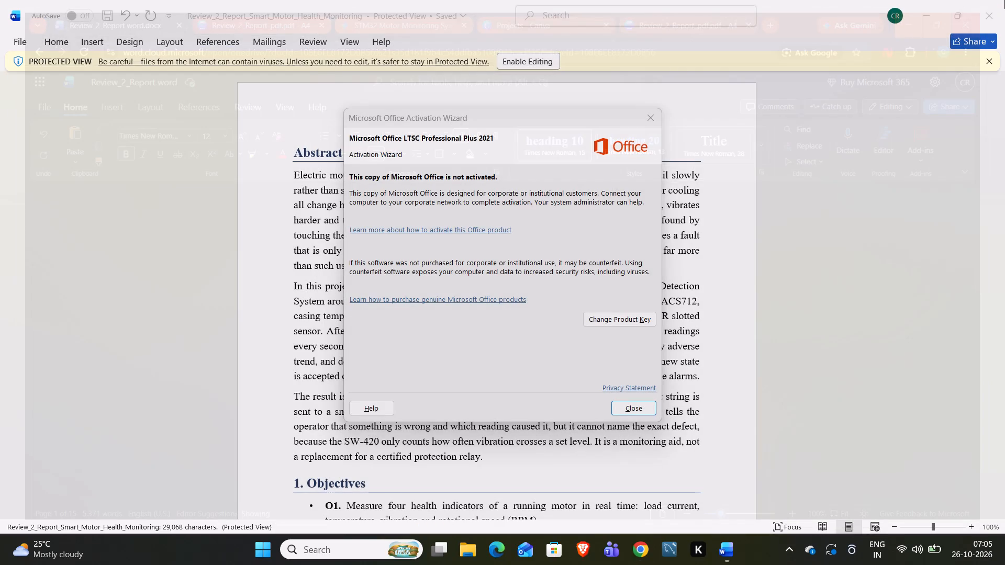
Dismiss the Office activation wizard and close the Review_2_Report_Smart_Motor_Health_Monitoring document, leaving the desktop clear.
left_click_drag(978, 5, 649, 107)
left_click(648, 121)
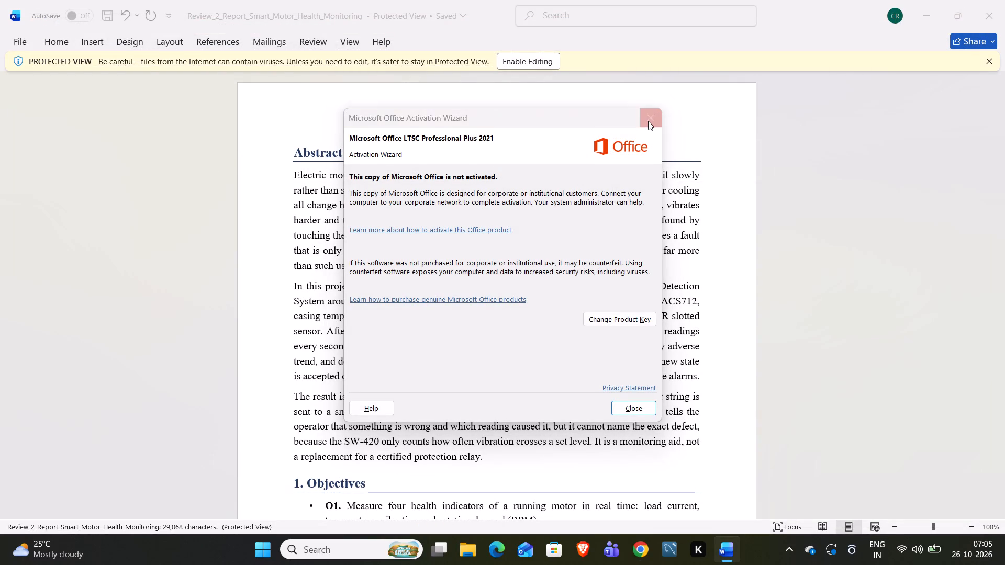
left_click(1004, 0)
double_click(1003, 1)
left_click_drag(1003, 1, 361, 460)
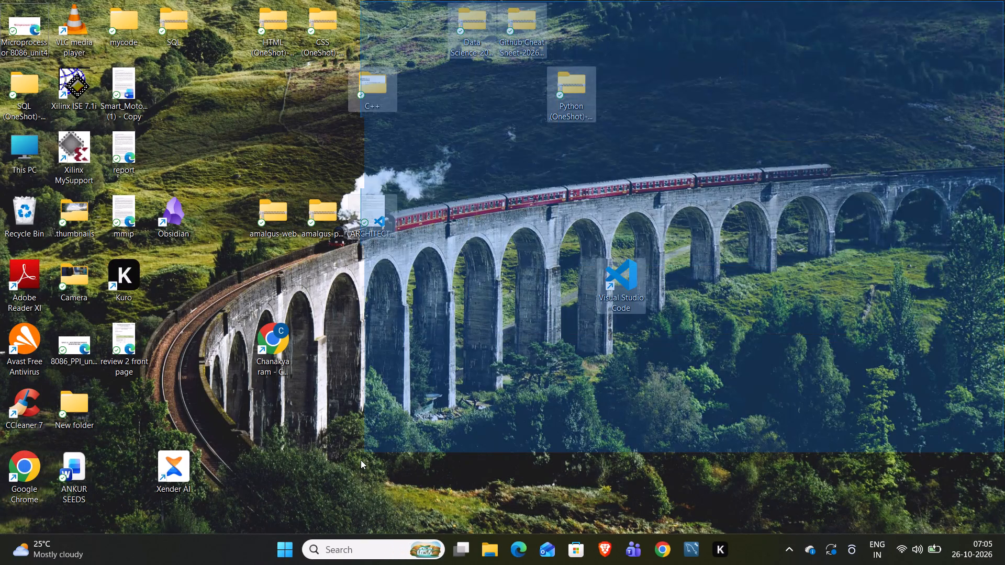
left_click(298, 513)
Bring up the computer's power options.
left_click(273, 553)
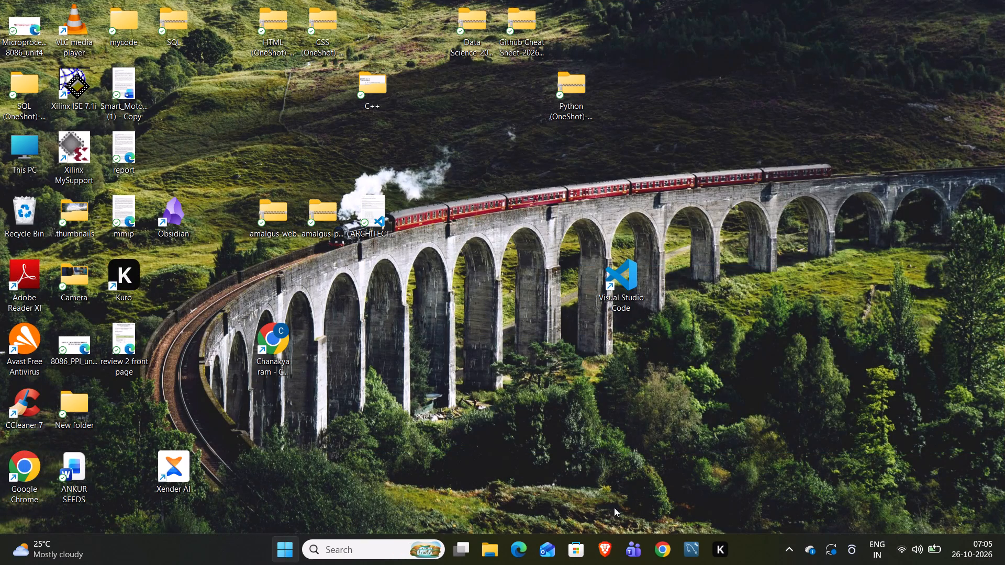
left_click(601, 517)
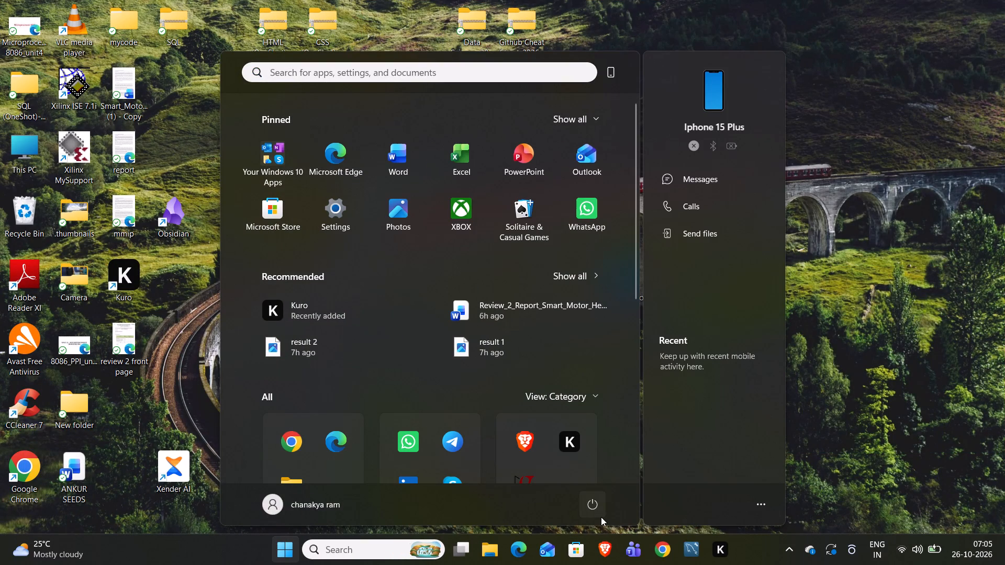